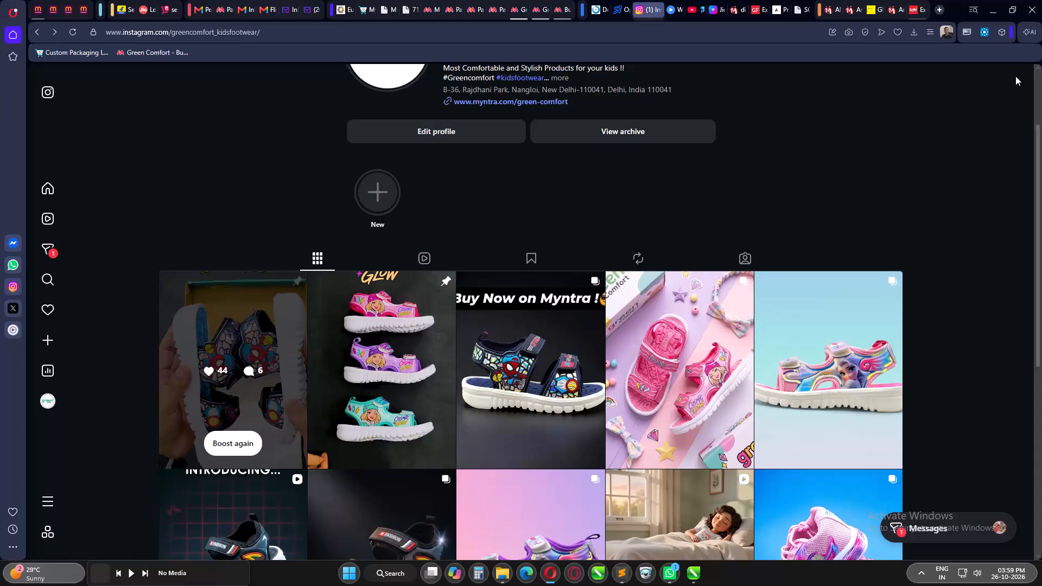
# Switch to the CorelDRAW order sheet and examine the size-wise quantities of the 1127-pair BATBK order.
pyautogui.click(1000, 0)
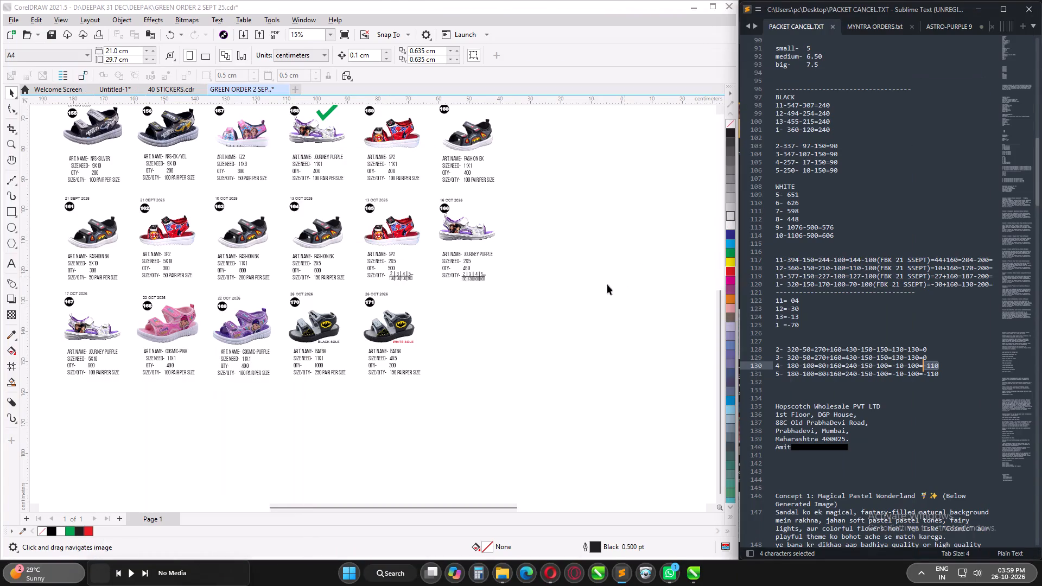
pyautogui.click(595, 289)
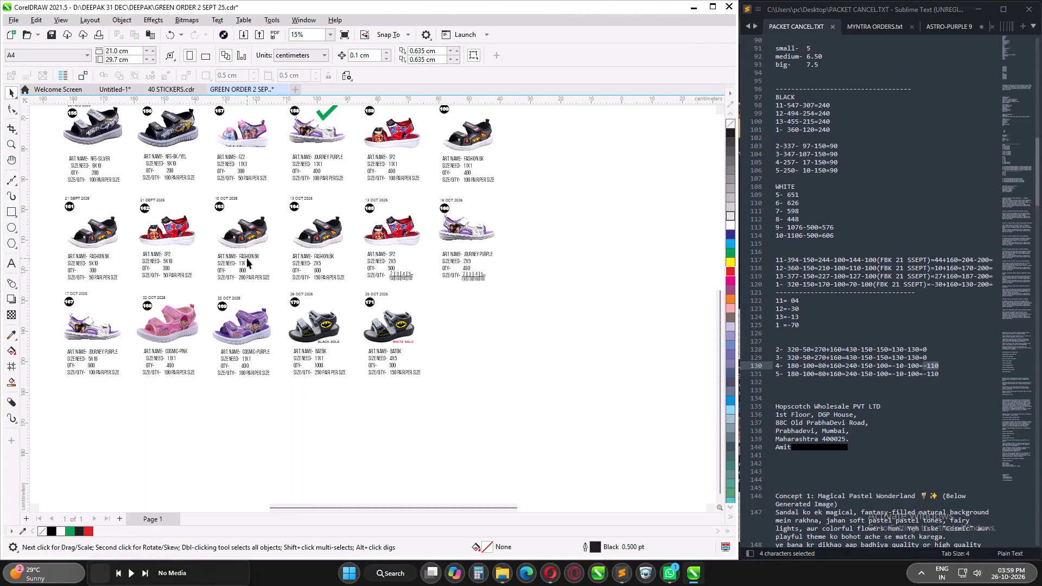
pyautogui.scroll(1, 247, 258)
pyautogui.moveTo(247, 259); pyautogui.dragTo(330, 404, button='middle')
pyautogui.moveTo(427, 312); pyautogui.dragTo(418, 380, button='middle')
pyautogui.moveTo(406, 280); pyautogui.dragTo(398, 368, button='middle')
pyautogui.scroll(10, 397, 231)
pyautogui.moveTo(406, 245); pyautogui.dragTo(351, 196, button='middle')
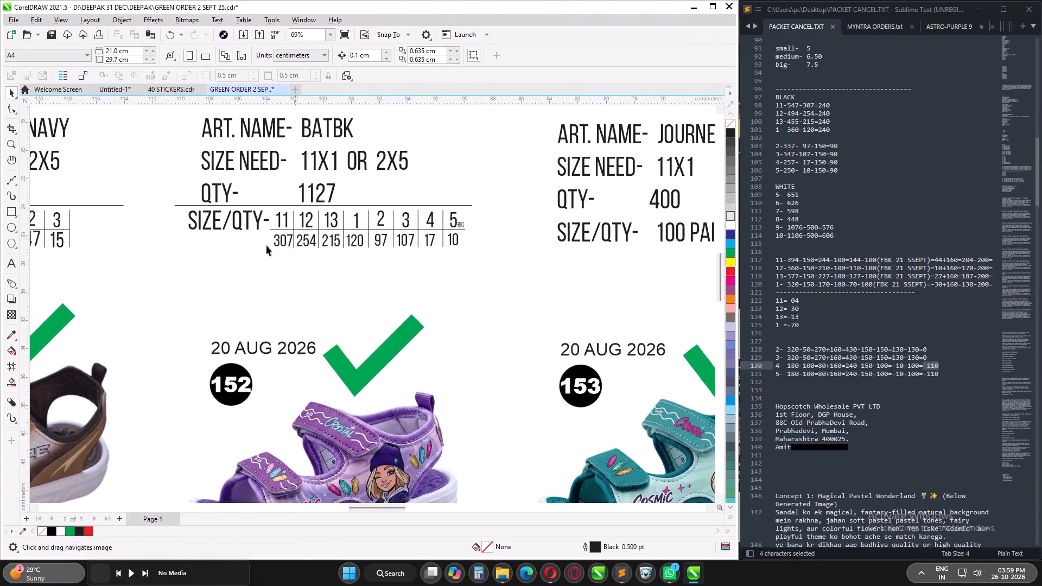
# Add the BATBK quantities for sizes 11 to 1 in Calculator: 307, 254, 215 and 120.
pyautogui.click(480, 566)
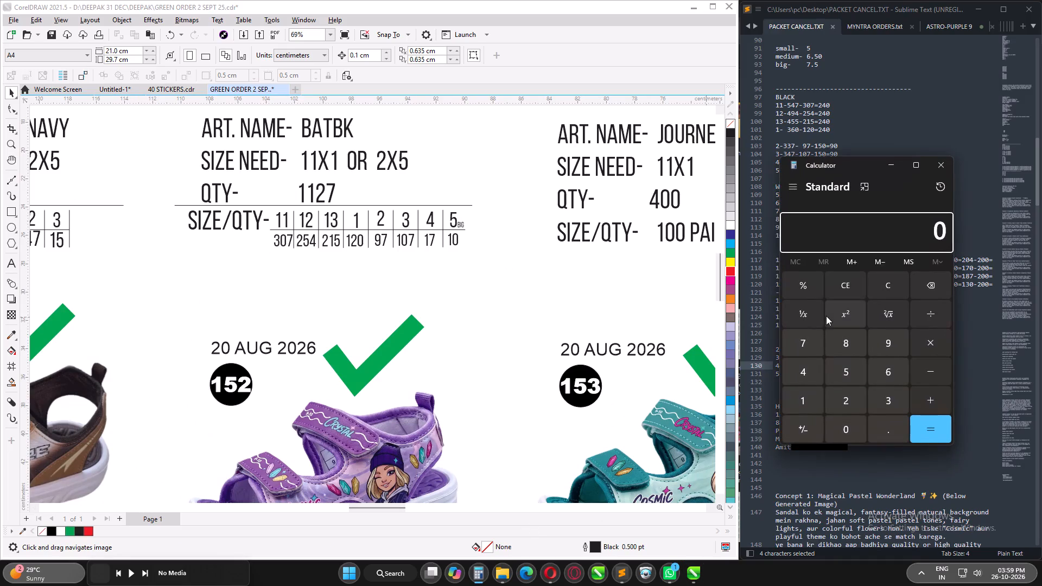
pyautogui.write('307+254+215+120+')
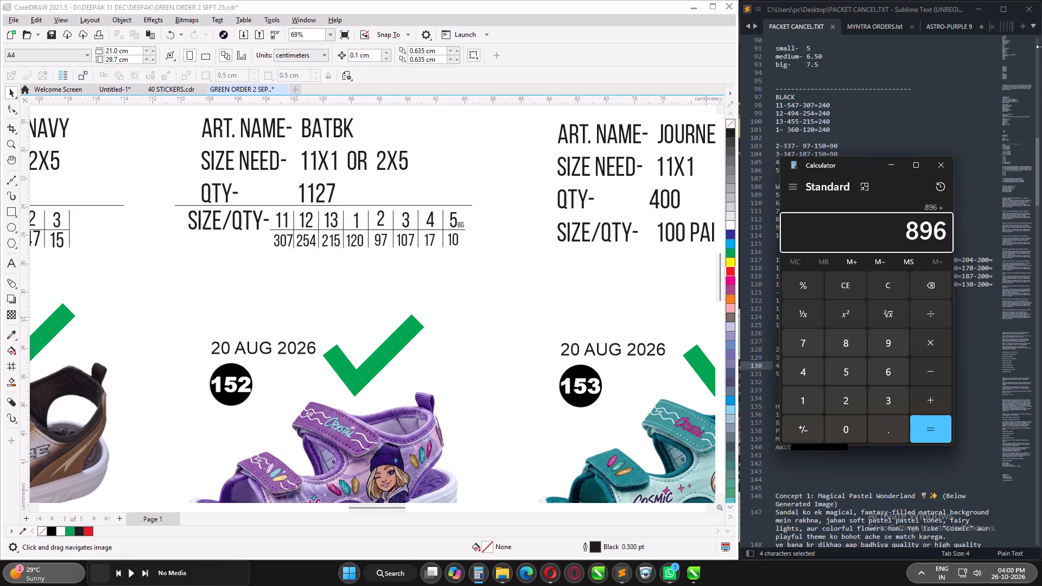
# Examine the orders around the BATBK order on the CorelDRAW order sheet.
pyautogui.scroll(-6, 538, 174)
pyautogui.scroll(-1, 480, 212)
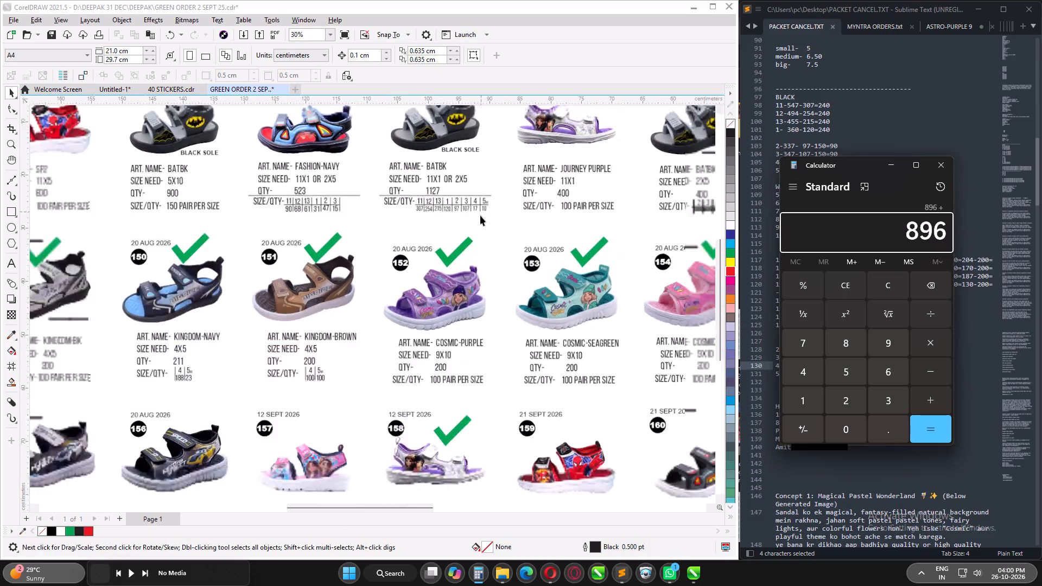
# Review the most recent September and October 2026 sandal orders on the green order sheet.
pyautogui.scroll(-2, 480, 215)
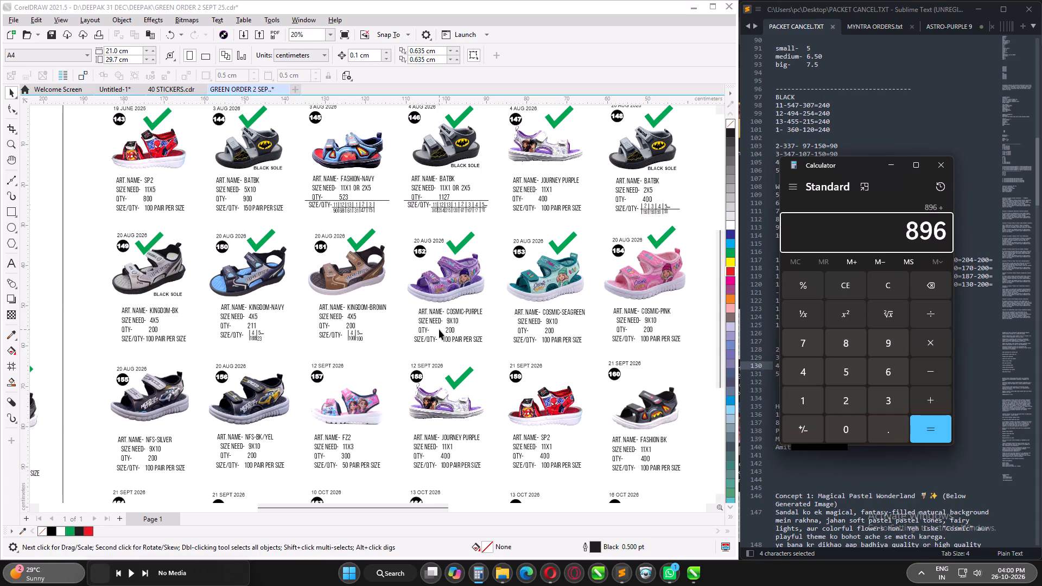
pyautogui.moveTo(446, 377); pyautogui.dragTo(439, 249, button='middle')
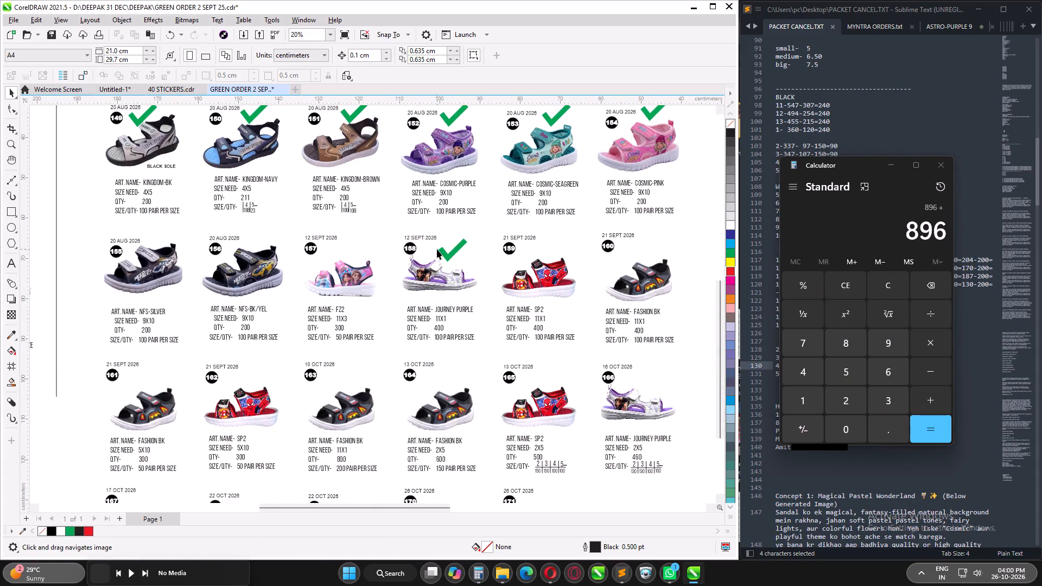
pyautogui.moveTo(442, 352); pyautogui.dragTo(436, 230, button='middle')
pyautogui.moveTo(458, 345); pyautogui.dragTo(450, 303, button='middle')
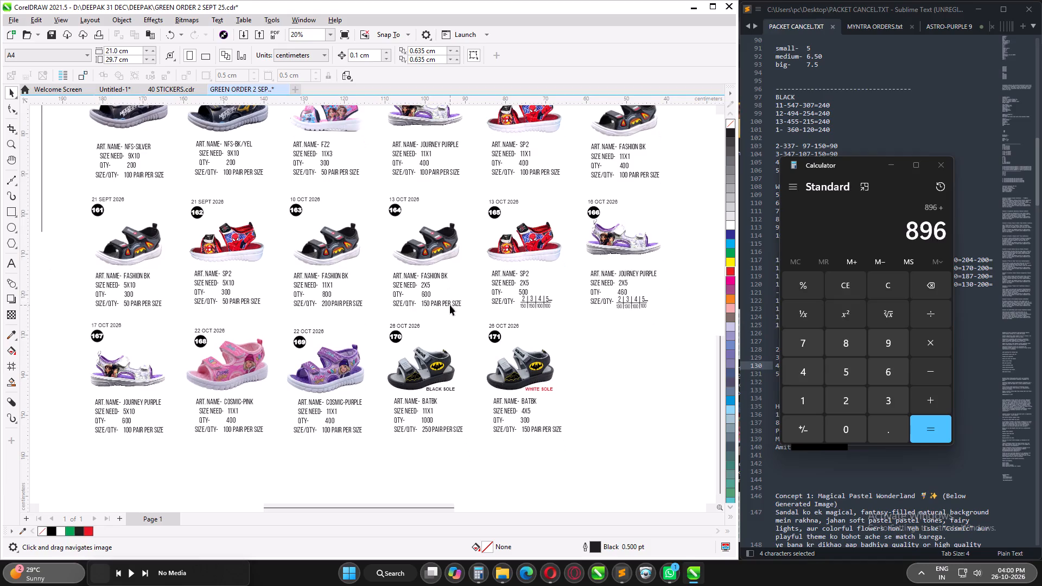
pyautogui.scroll(-4, 428, 423)
pyautogui.moveTo(505, 301); pyautogui.dragTo(451, 414, button='middle')
pyautogui.moveTo(450, 406); pyautogui.dragTo(446, 200, button='middle')
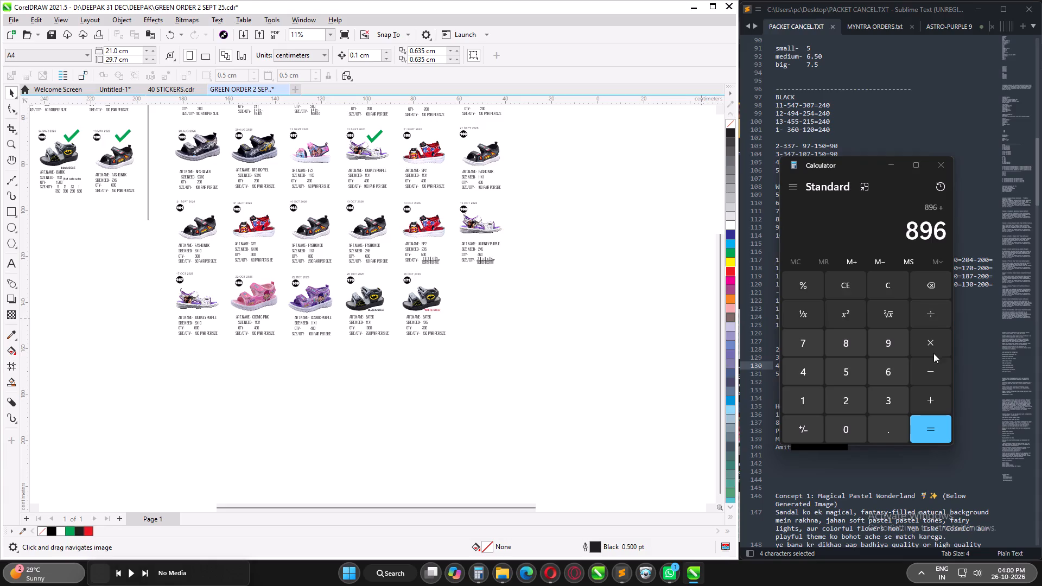
# Divide 896 by 4 in the calculator.
pyautogui.click(934, 318)
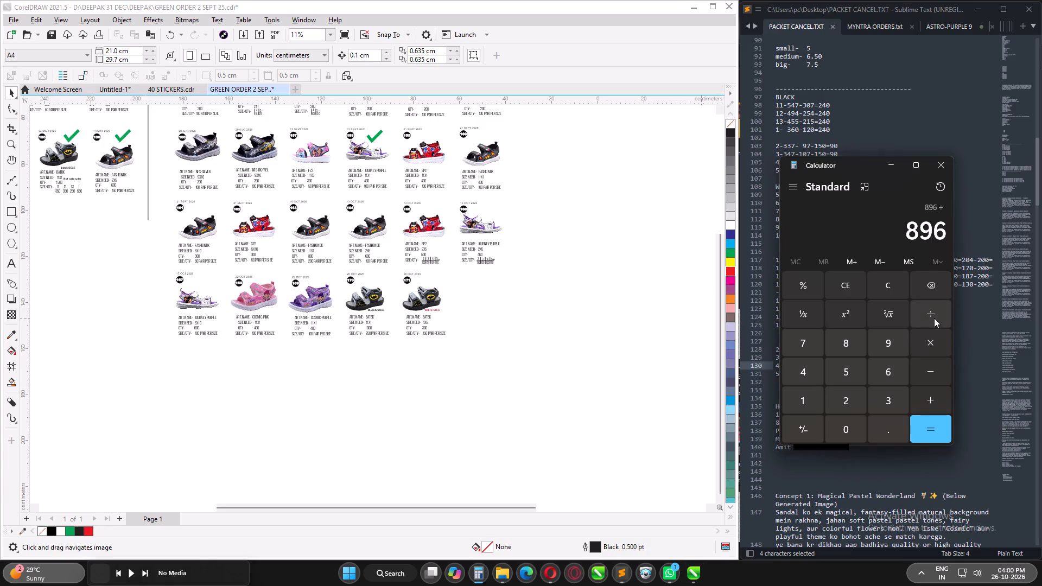
pyautogui.press('4')
pyautogui.press('Return')
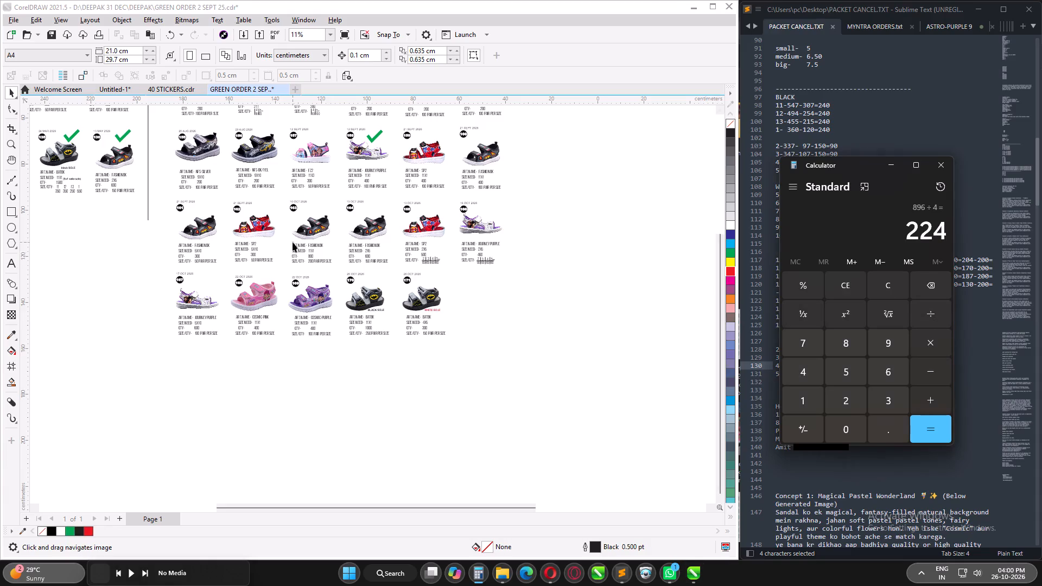
# Examine the size-wise quantities of BATBK orders 146 and 135 and the neighbouring orders on the order sheet.
pyautogui.moveTo(311, 225); pyautogui.dragTo(311, 430, button='middle')
pyautogui.scroll(1, 322, 401)
pyautogui.scroll(9, 380, 197)
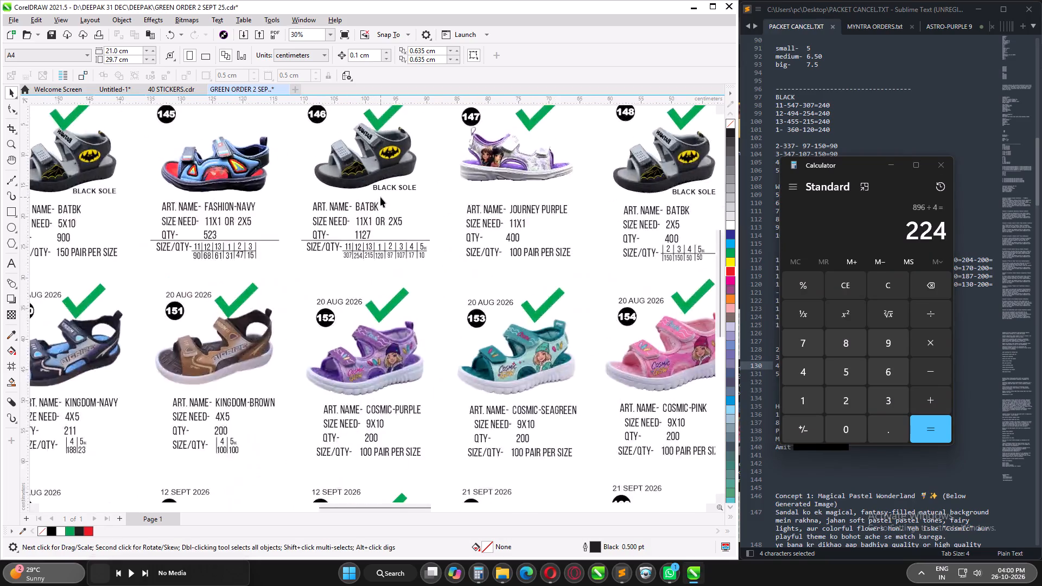
pyautogui.scroll(2, 380, 197)
pyautogui.scroll(3, 326, 298)
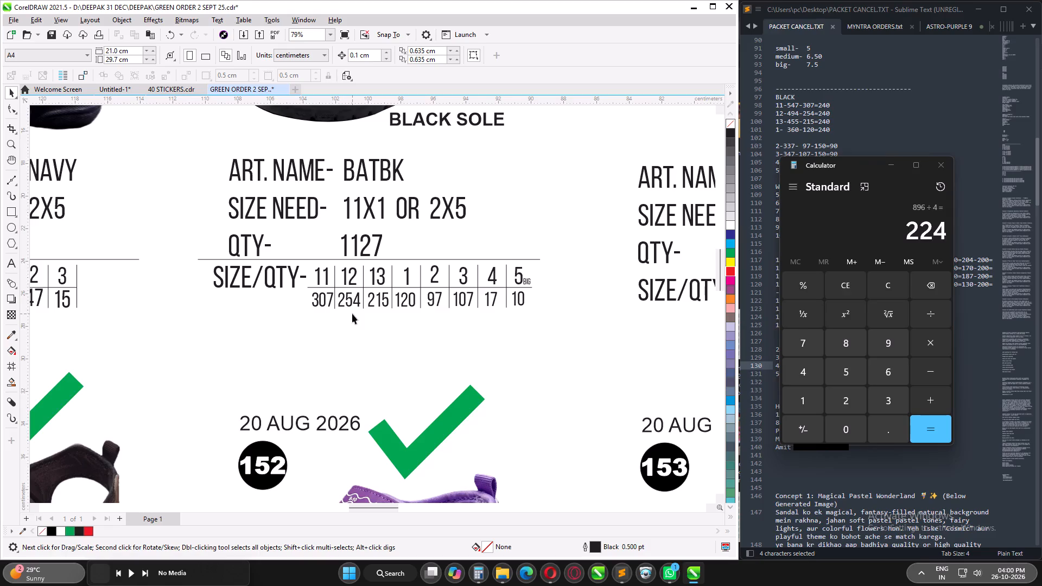
pyautogui.scroll(-12, 418, 226)
pyautogui.moveTo(453, 189); pyautogui.dragTo(461, 308, button='middle')
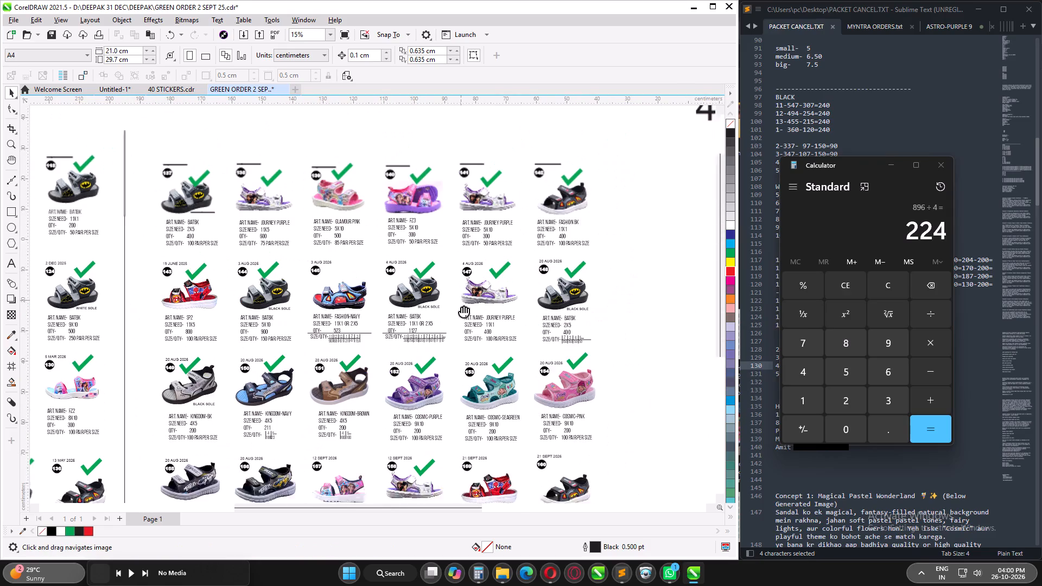
pyautogui.moveTo(461, 308); pyautogui.dragTo(462, 311, button='middle')
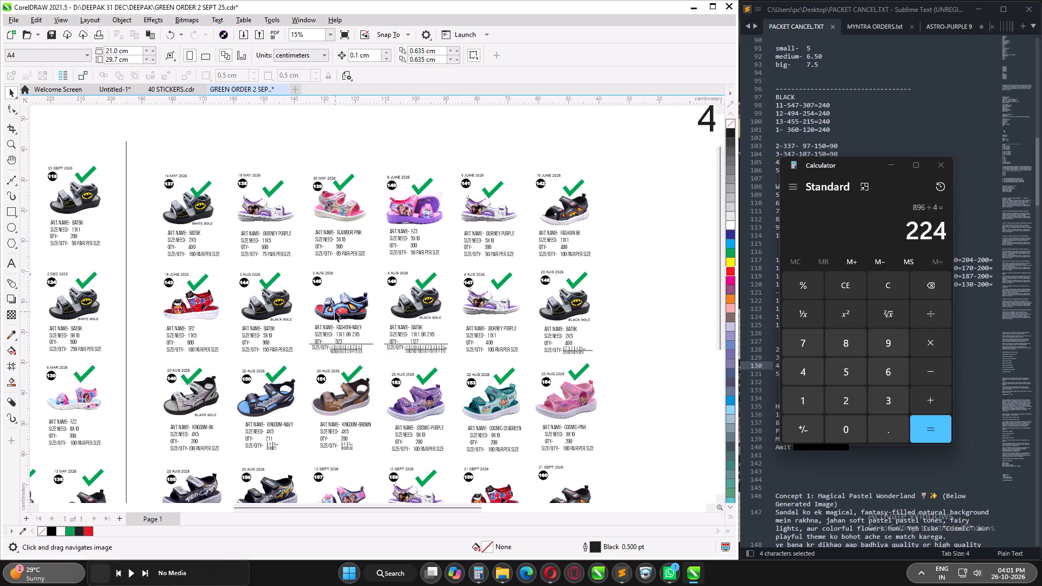
pyautogui.moveTo(335, 311); pyautogui.dragTo(382, 254, button='middle')
pyautogui.moveTo(333, 352); pyautogui.dragTo(599, 155, button='middle')
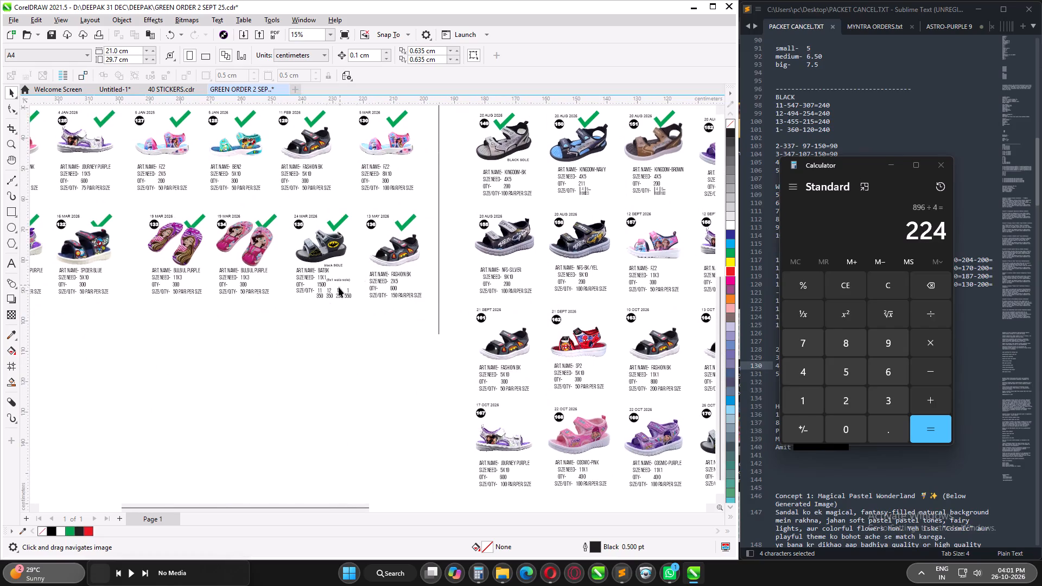
pyautogui.scroll(7, 326, 299)
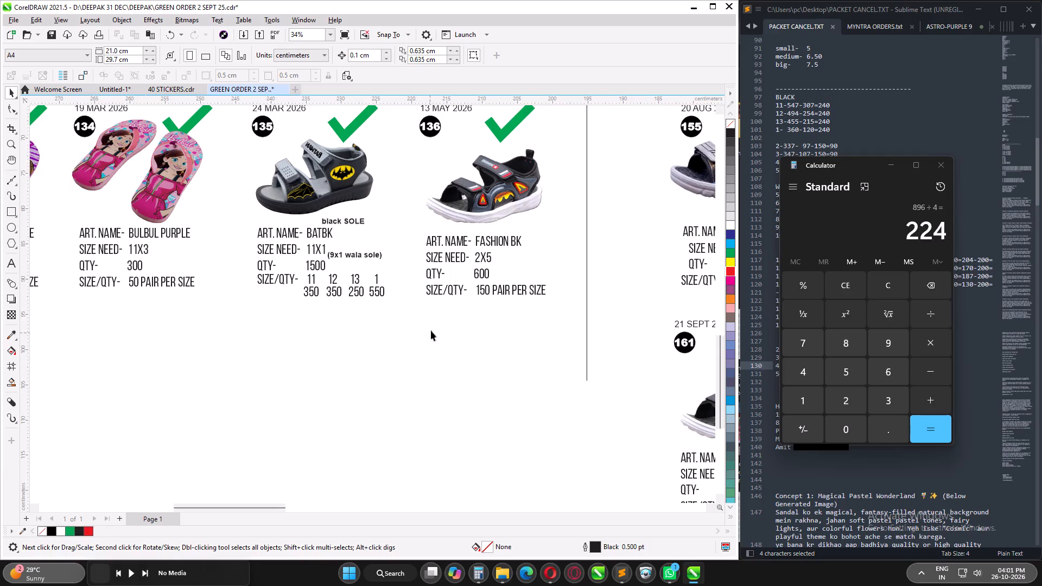
pyautogui.scroll(-12, 431, 330)
pyautogui.scroll(1, 616, 262)
pyautogui.moveTo(616, 262); pyautogui.dragTo(541, 278, button='middle')
pyautogui.scroll(8, 348, 335)
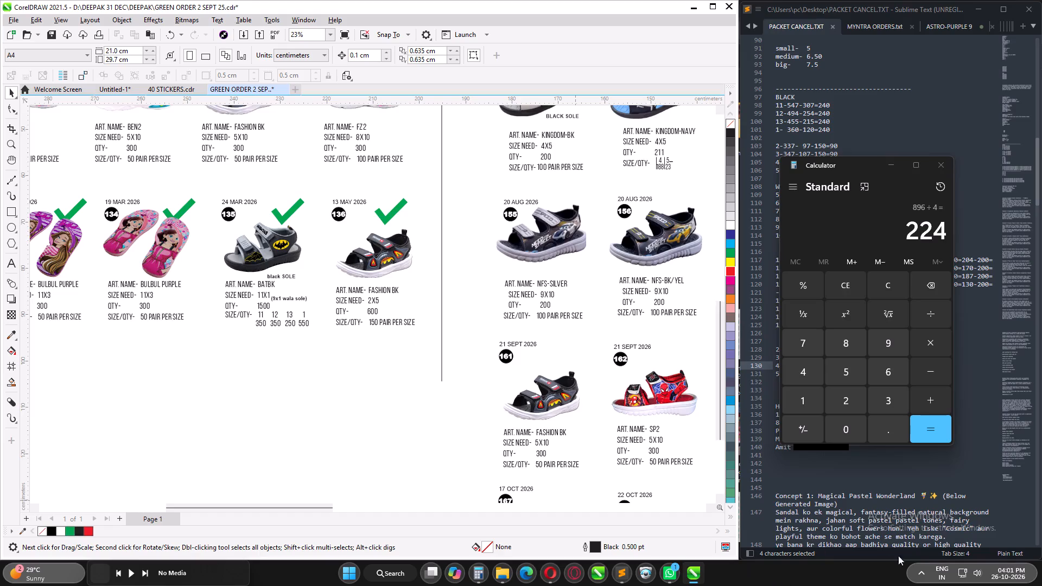
# Open the B-37 2ND FLOOR 14-07-26 workbook from the Google Drive MEESHO stock files, maximize it and dismiss the activation notice.
pyautogui.click(913, 578)
pyautogui.click(901, 539)
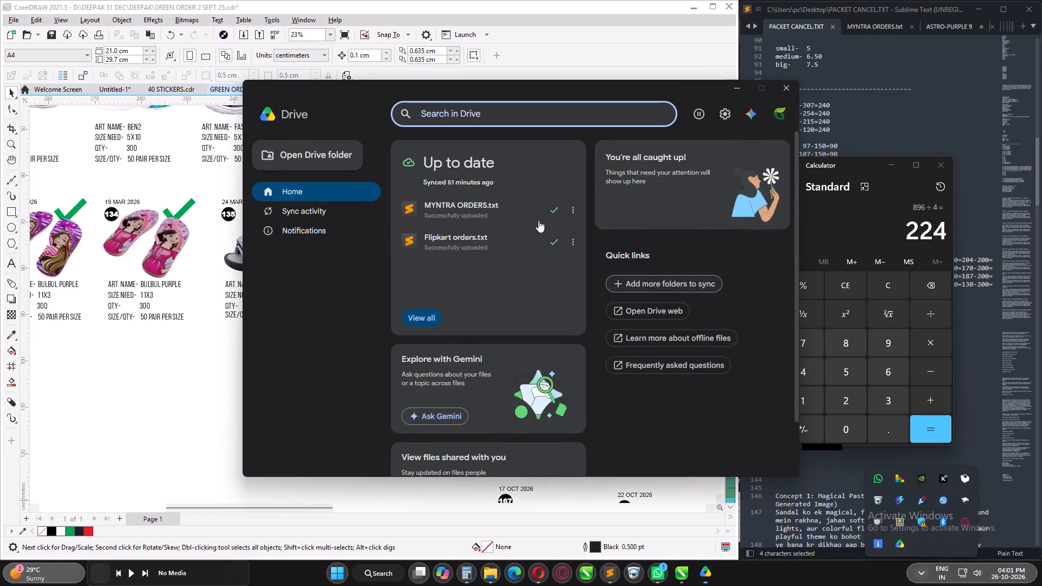
pyautogui.click(328, 157)
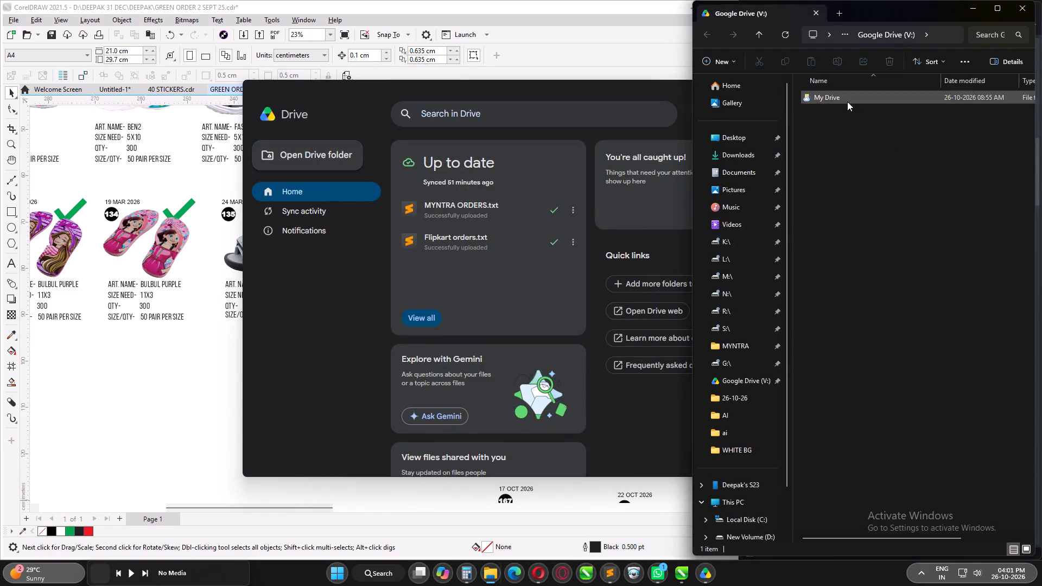
pyautogui.doubleClick(847, 101)
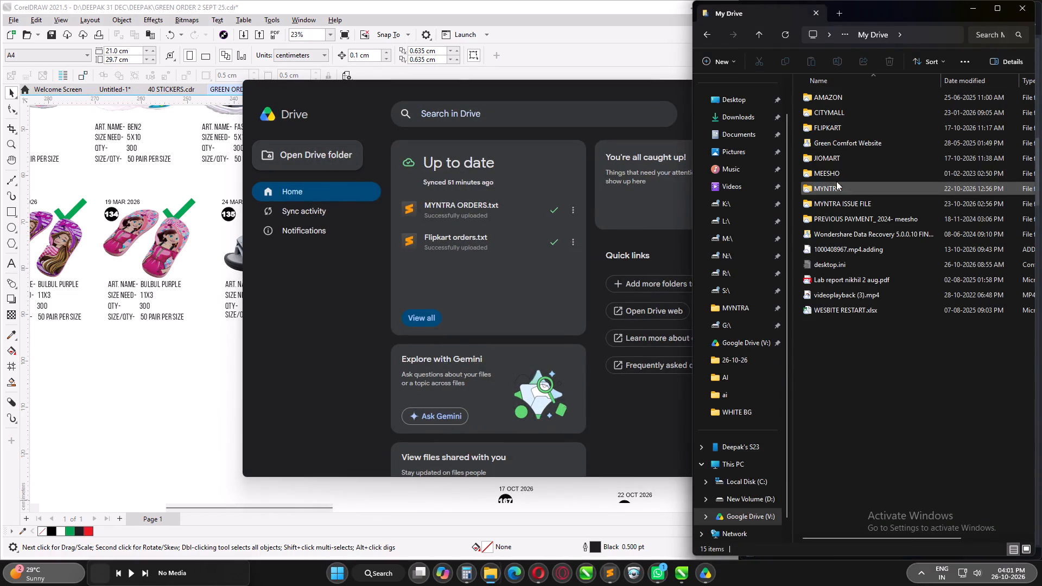
pyautogui.click(838, 173)
pyautogui.doubleClick(849, 172)
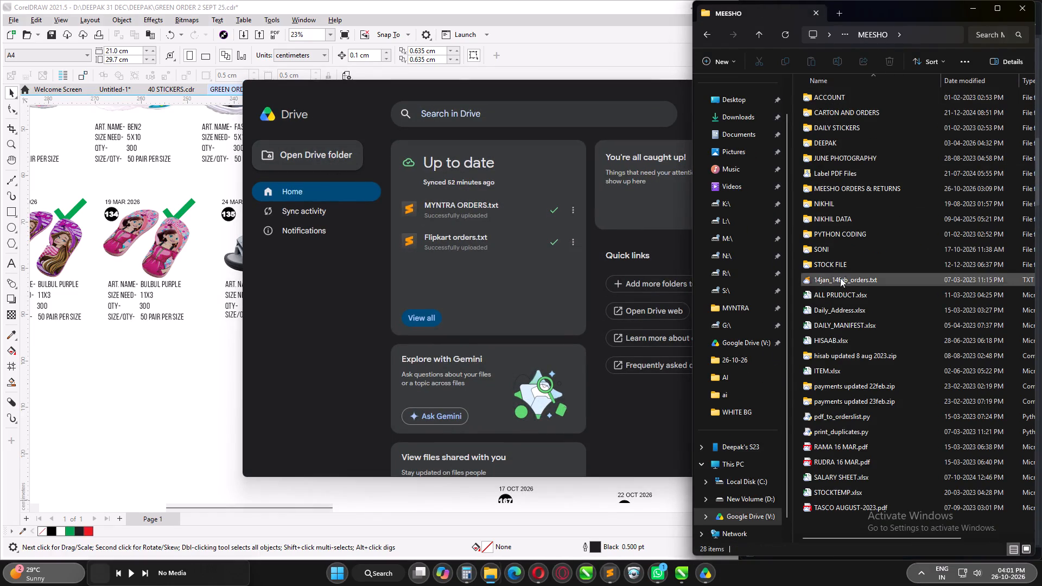
pyautogui.doubleClick(841, 264)
pyautogui.doubleClick(855, 99)
pyautogui.doubleClick(855, 98)
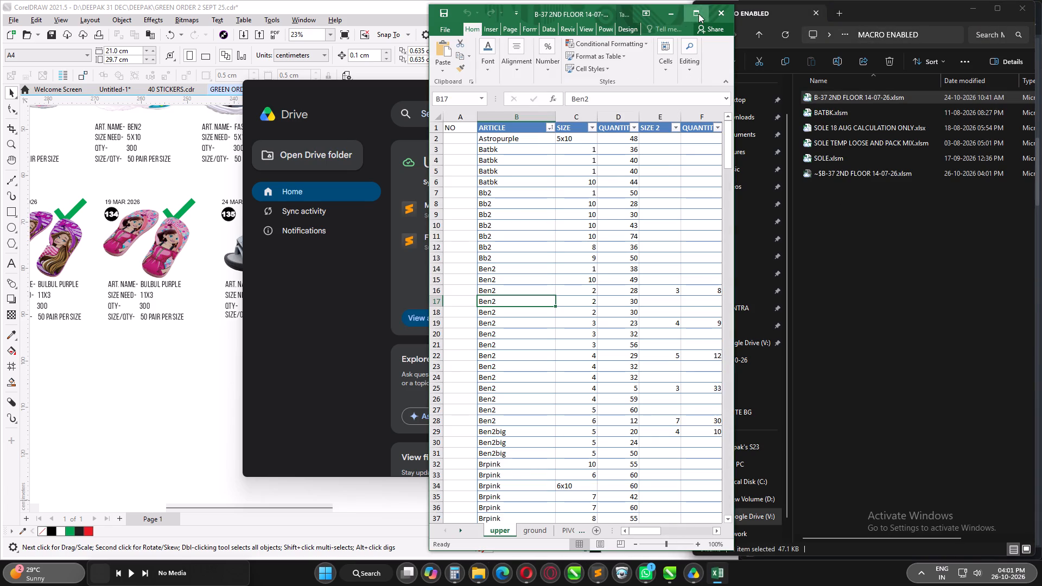
pyautogui.click(698, 14)
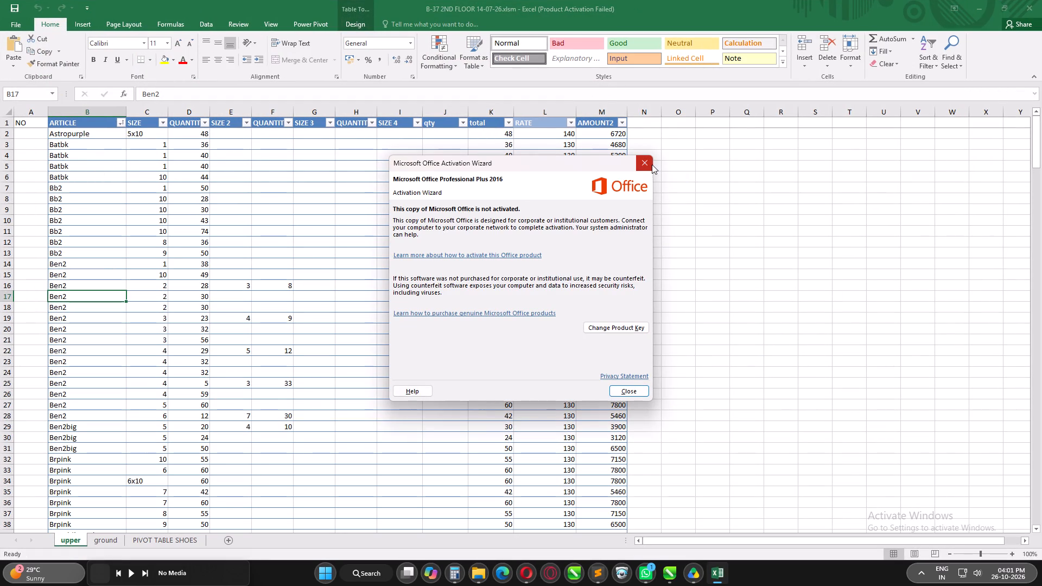
pyautogui.click(649, 164)
# Examine the upper sheet's stock rows, checking the Batbk entries and the summed quantities of the Brpink and Cosmic articles.
pyautogui.click(96, 160)
pyautogui.moveTo(77, 147); pyautogui.dragTo(77, 180)
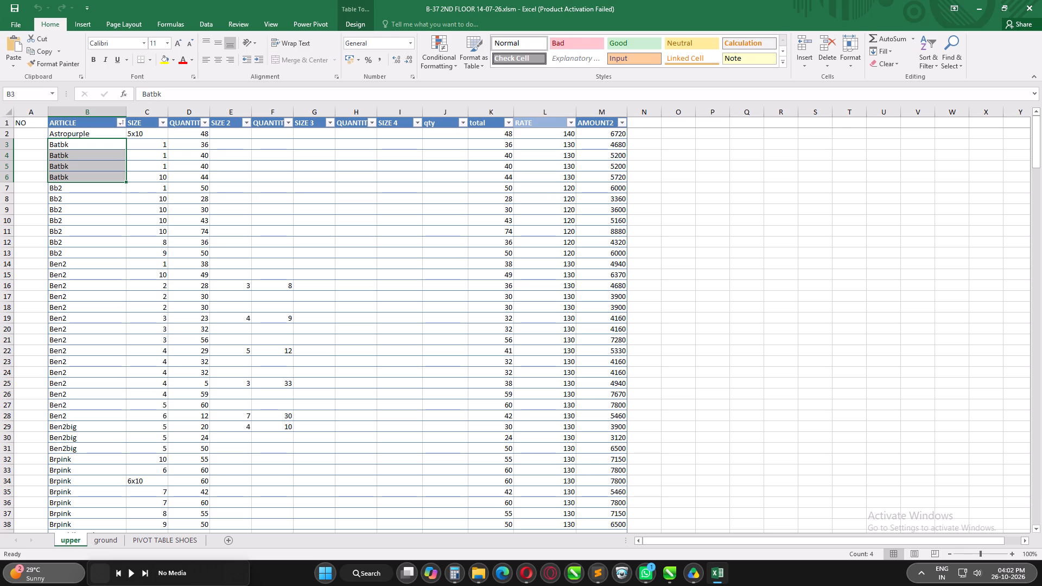
pyautogui.scroll(-2, 87, 333)
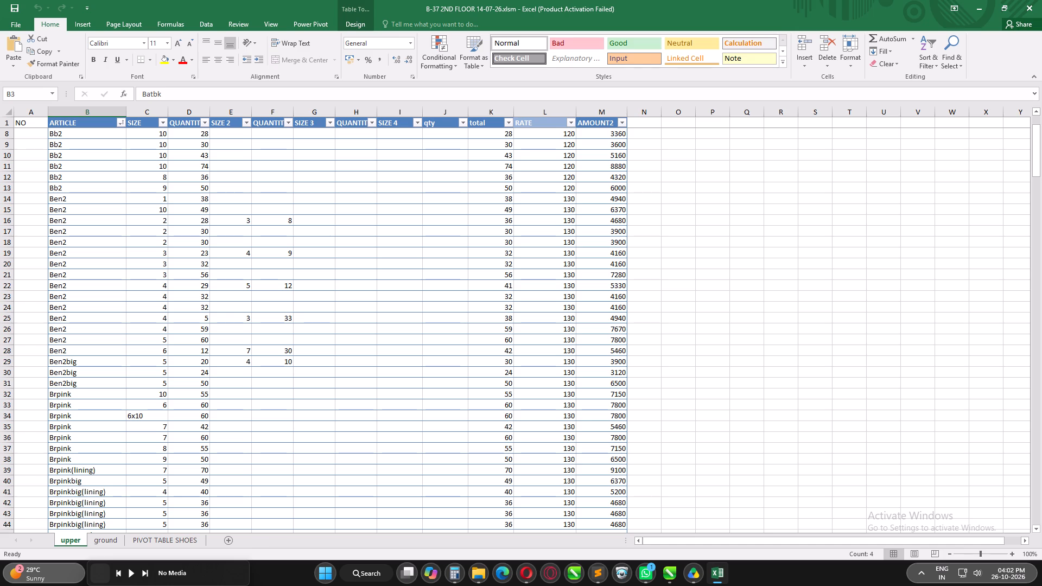
pyautogui.scroll(-4, 89, 364)
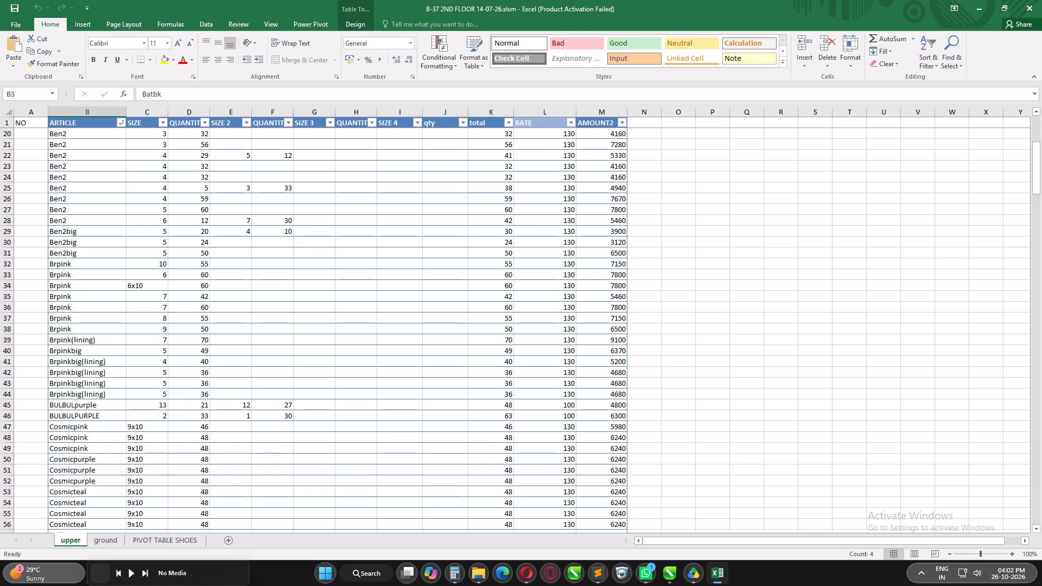
pyautogui.moveTo(202, 264); pyautogui.dragTo(195, 391)
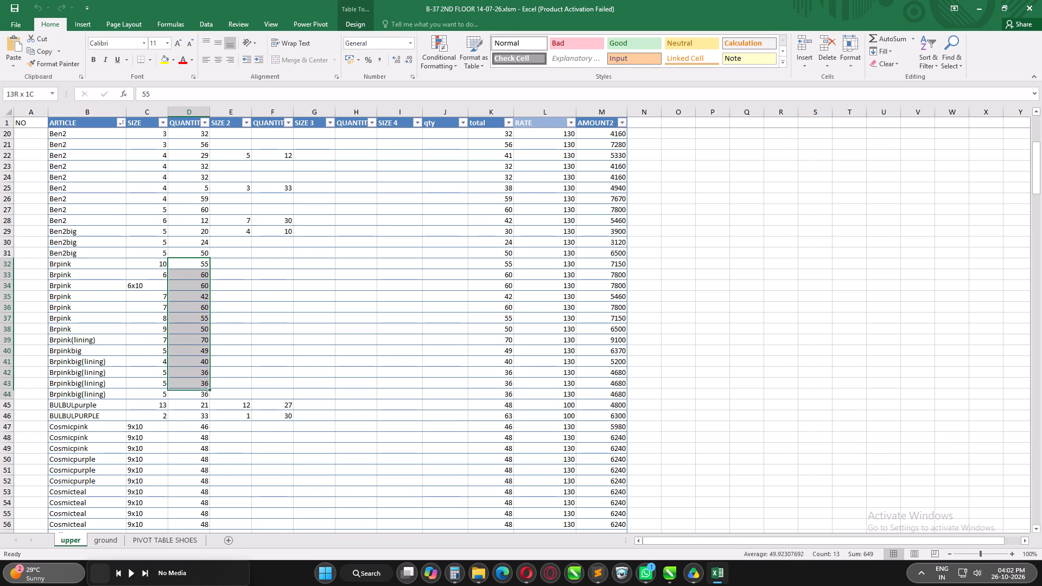
pyautogui.moveTo(195, 391); pyautogui.dragTo(195, 393)
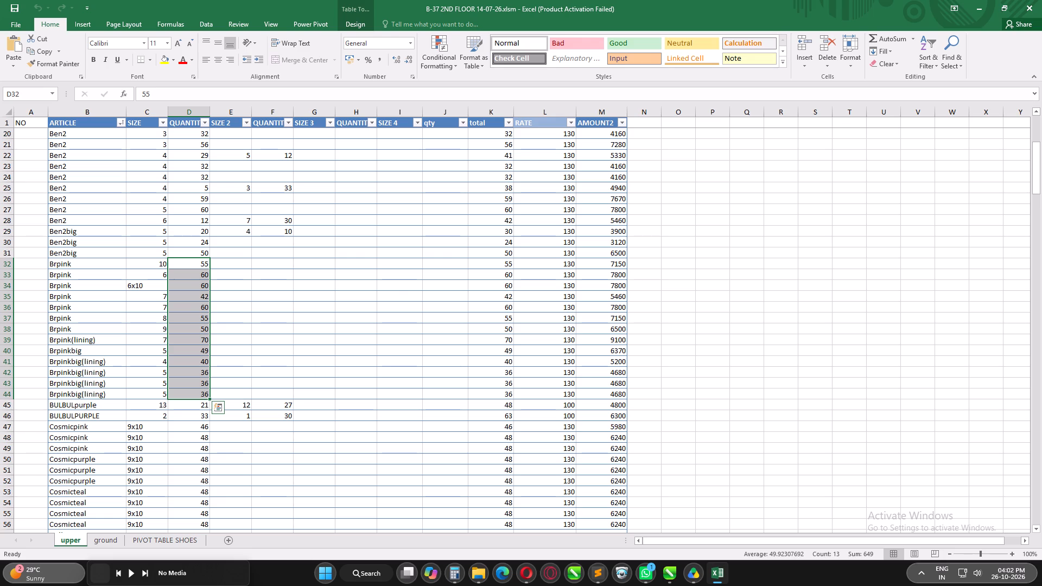
pyautogui.scroll(-2, 177, 354)
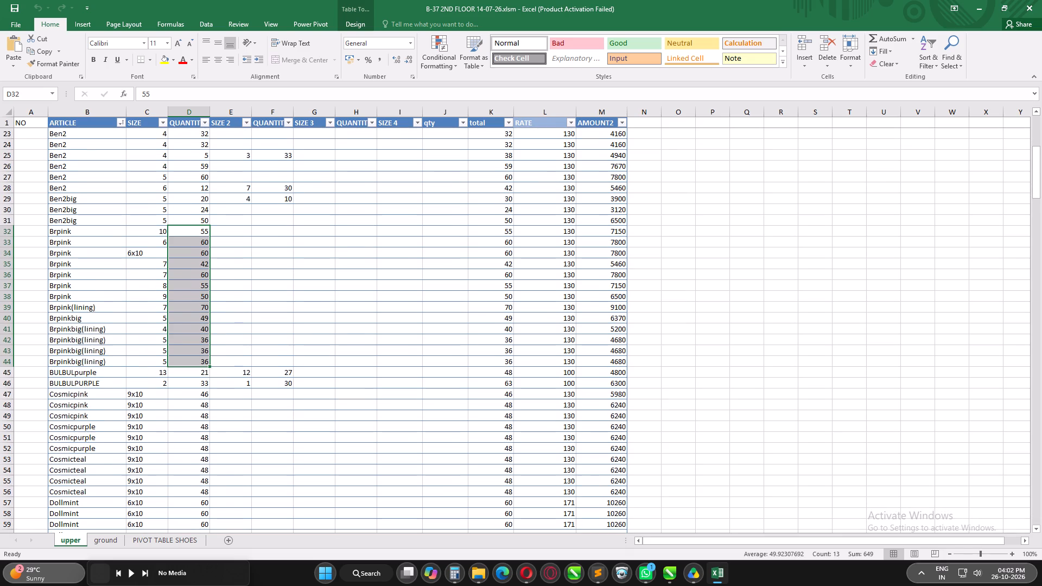
pyautogui.scroll(-2, 182, 342)
pyautogui.moveTo(193, 297); pyautogui.dragTo(194, 341)
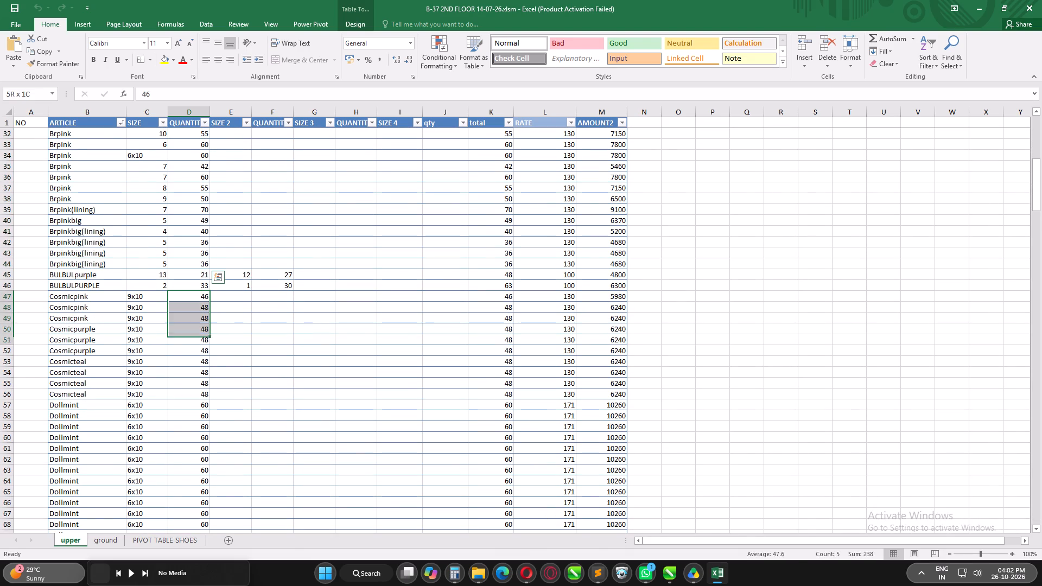
pyautogui.moveTo(194, 341); pyautogui.dragTo(192, 356)
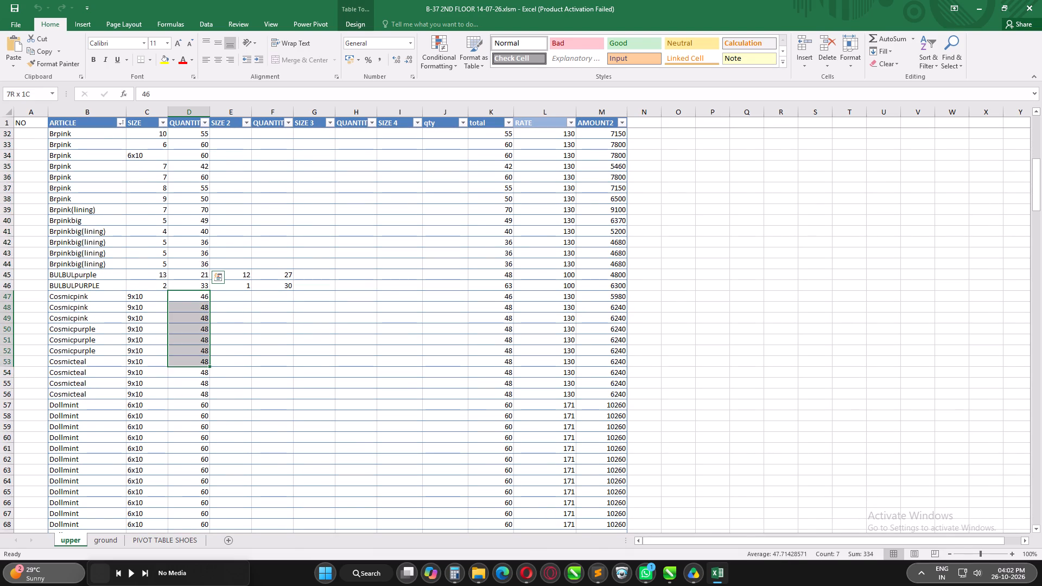
pyautogui.moveTo(192, 356); pyautogui.dragTo(189, 397)
pyautogui.scroll(-4, 167, 375)
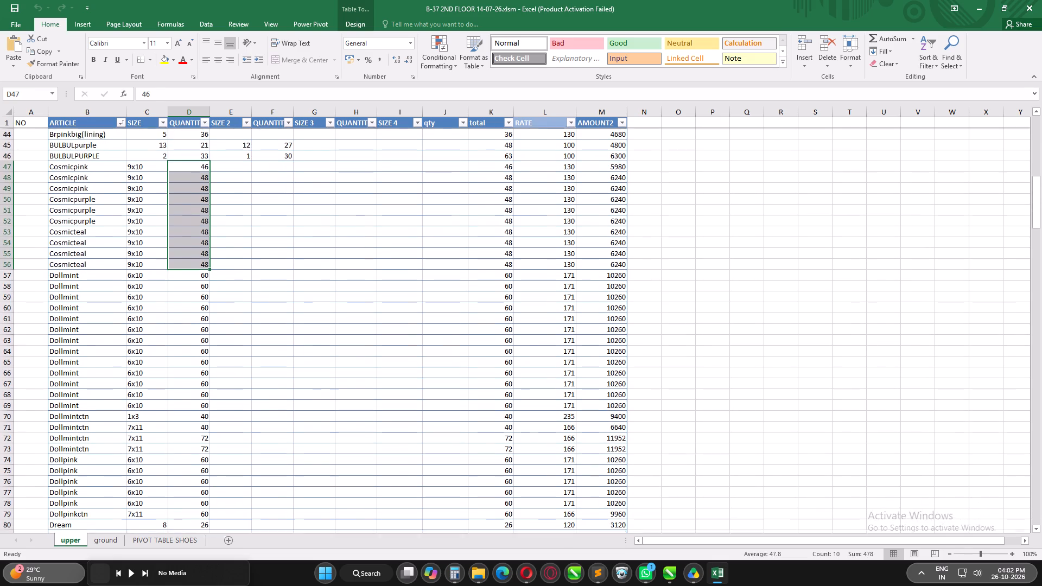
pyautogui.click(167, 374)
pyautogui.scroll(-3, 167, 374)
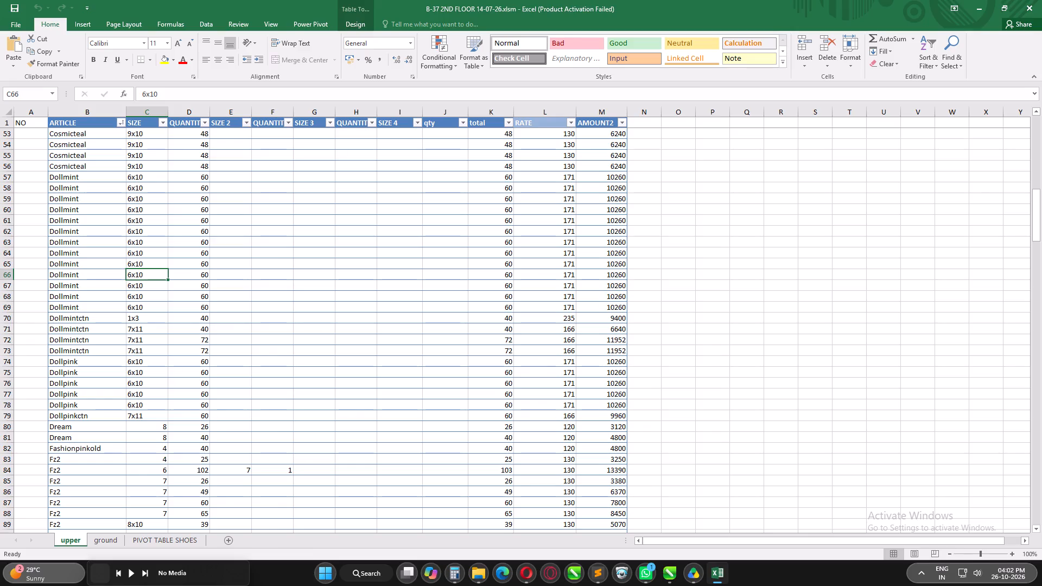
# Switch to Sublime Text, maximize it and review the article and size entries in the SORTED 26 OCT and SORTED 26 OCT M lists.
pyautogui.click(600, 578)
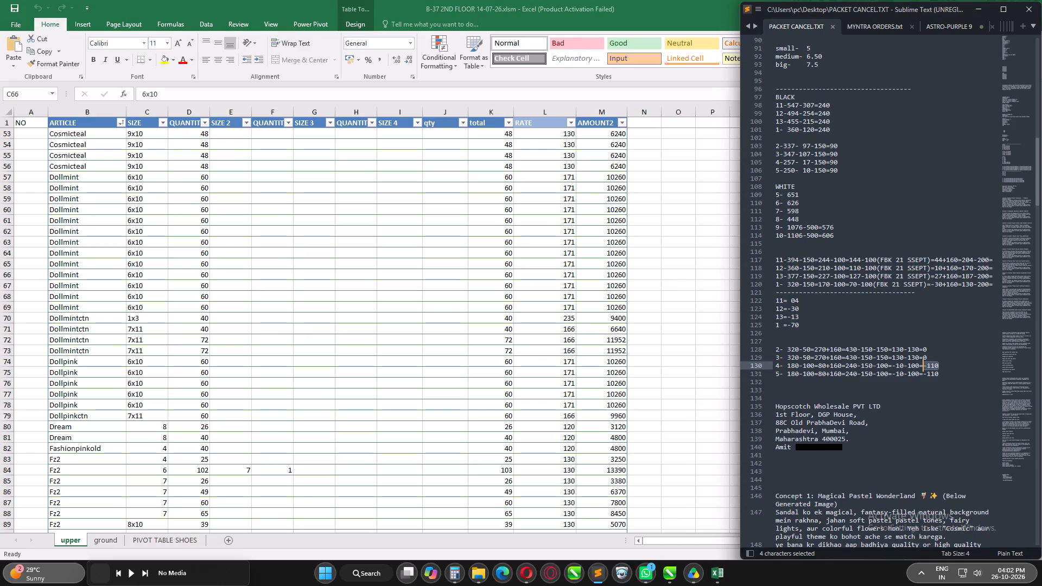
pyautogui.click(1003, 9)
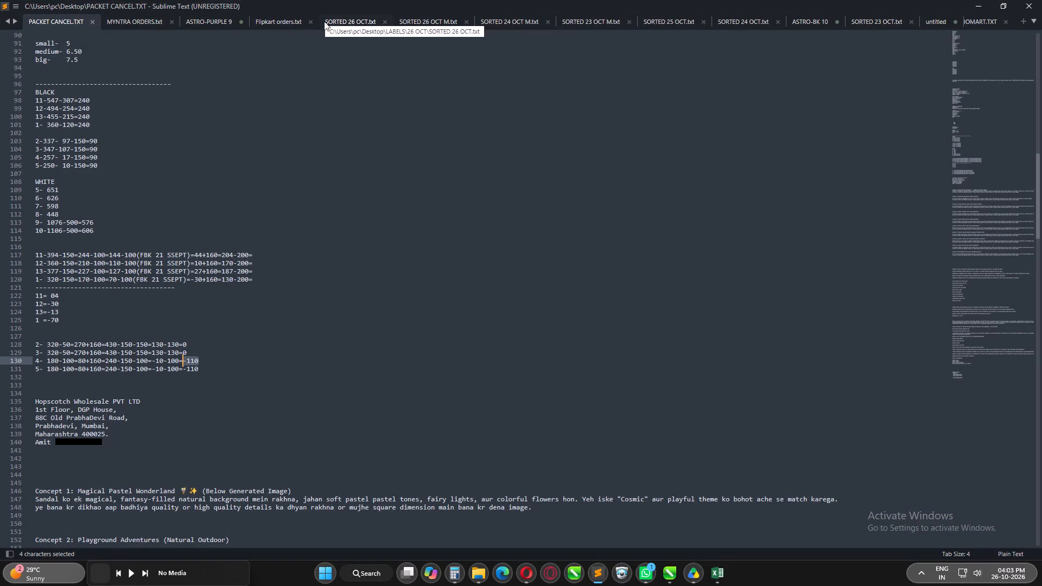
pyautogui.click(367, 21)
pyautogui.click(264, 160)
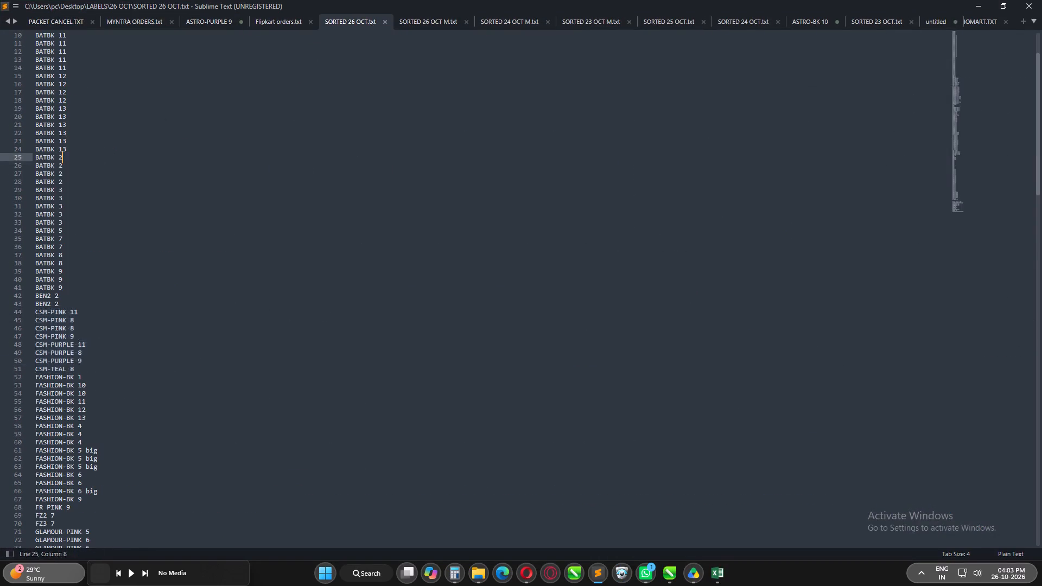
pyautogui.scroll(8, 264, 160)
pyautogui.scroll(-4, 264, 160)
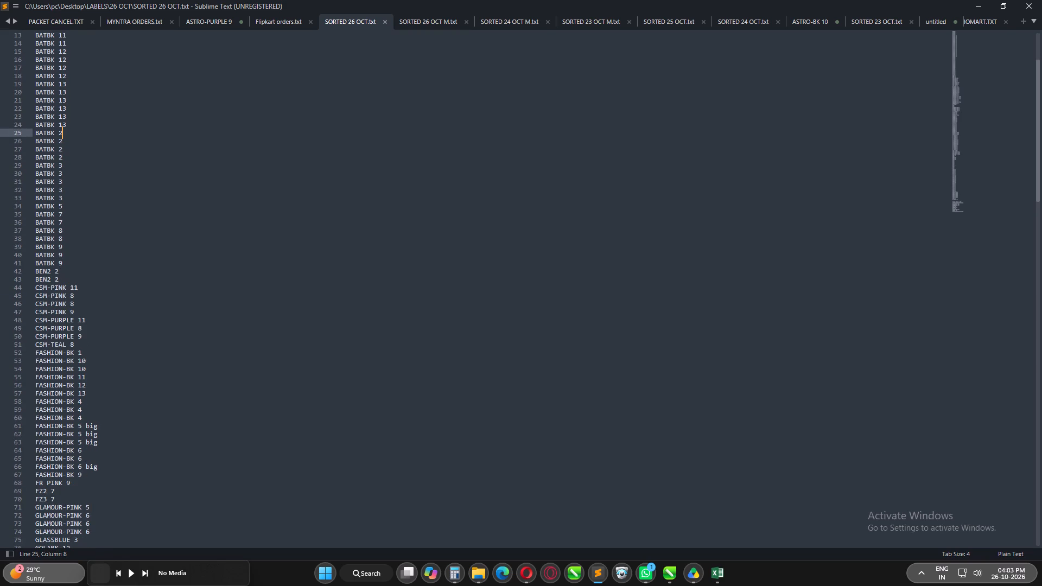
pyautogui.click(446, 22)
pyautogui.click(102, 446)
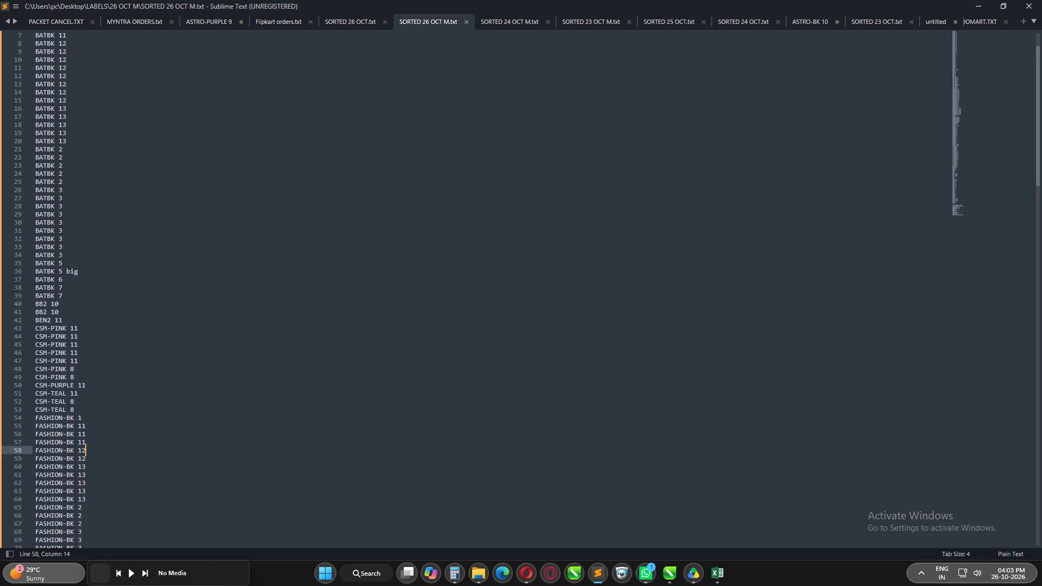
pyautogui.scroll(-9, 102, 446)
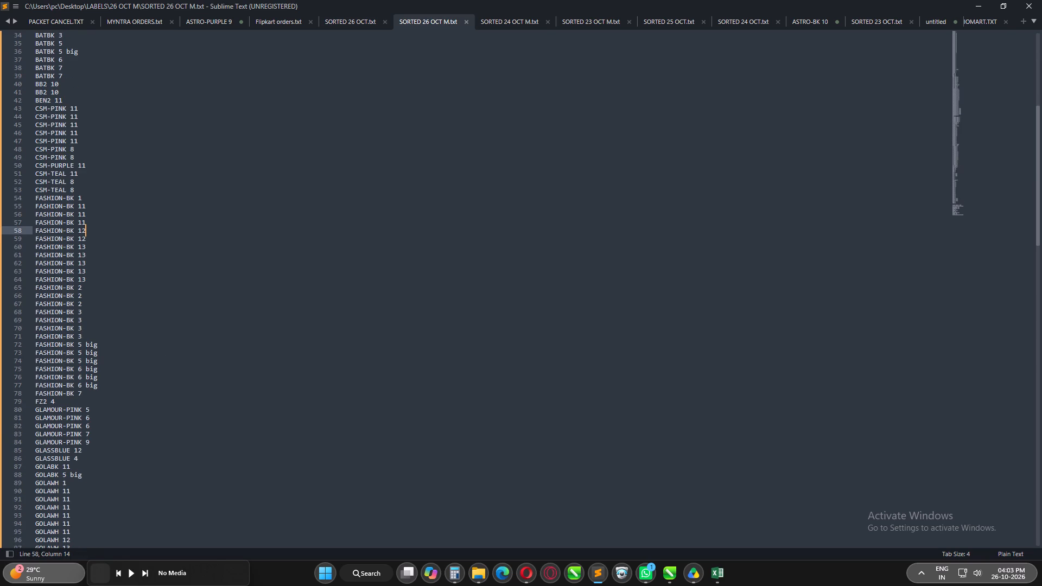
# Review the article and size entries in the SORTED 24 OCT M, 23 OCT M, 25 OCT and 24 OCT lists.
pyautogui.click(508, 24)
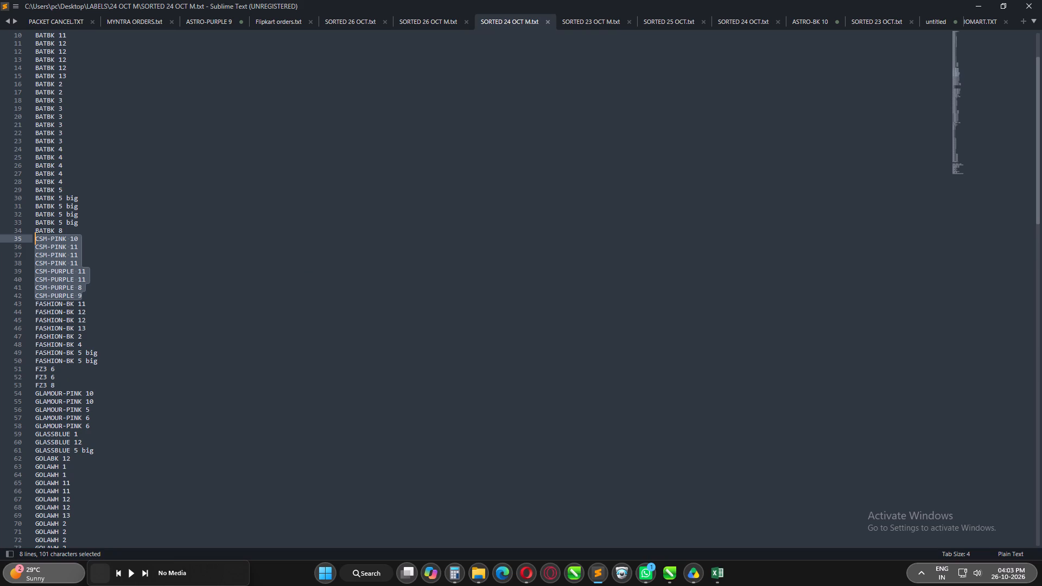
pyautogui.click(113, 364)
pyautogui.click(609, 25)
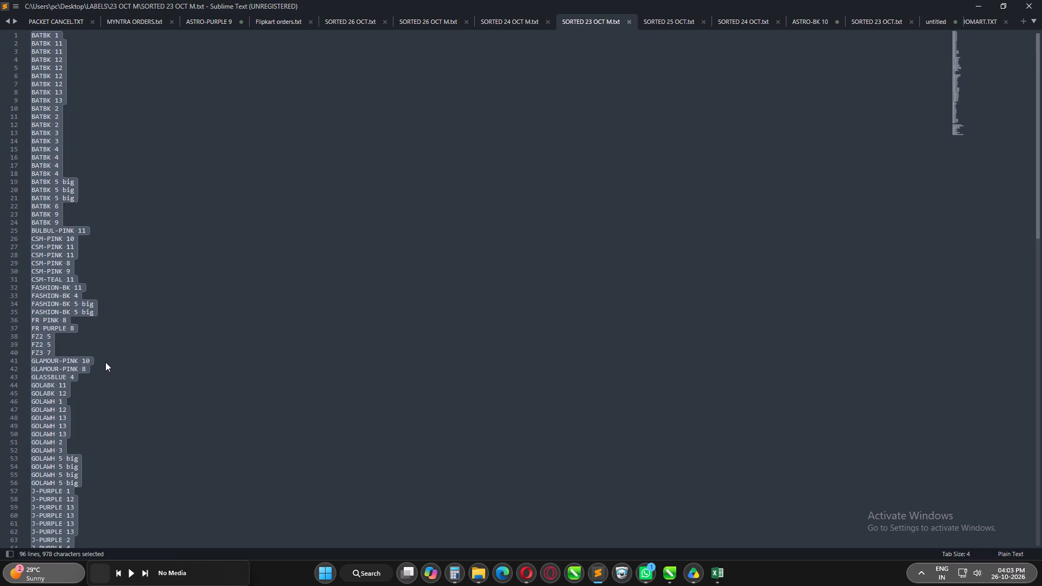
pyautogui.click(79, 324)
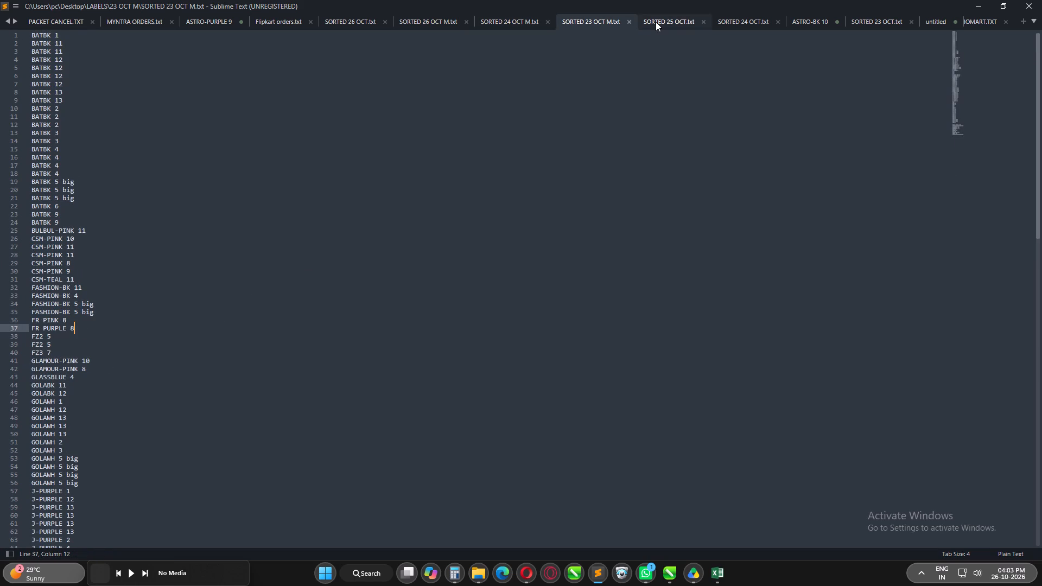
pyautogui.click(656, 22)
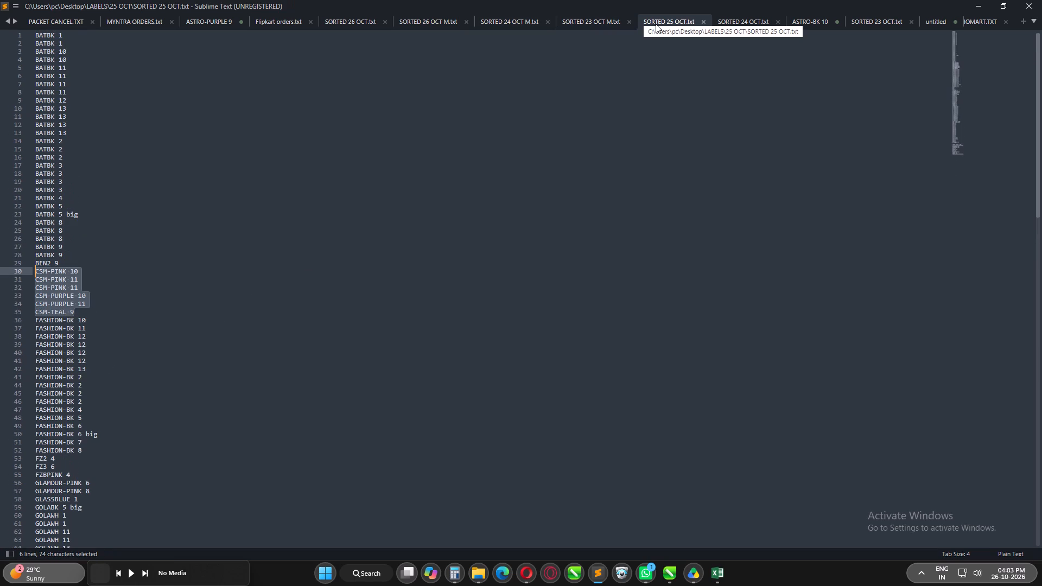
pyautogui.click(749, 20)
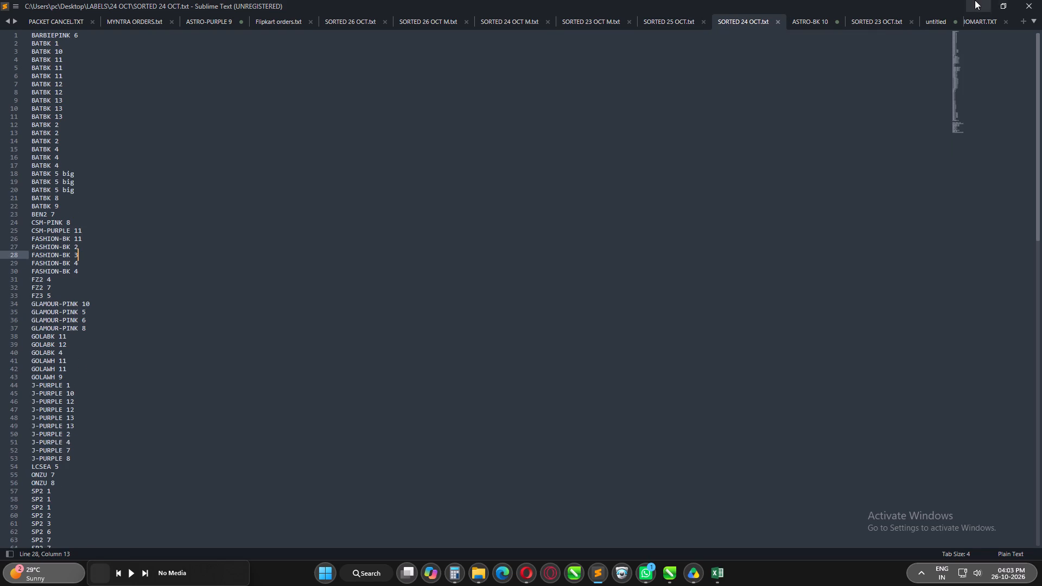
# Return to the Excel stock workbook and examine the Dream, Fz2 and Fz3 sizes and quantities on the upper sheet.
pyautogui.click(975, 0)
pyautogui.click(139, 360)
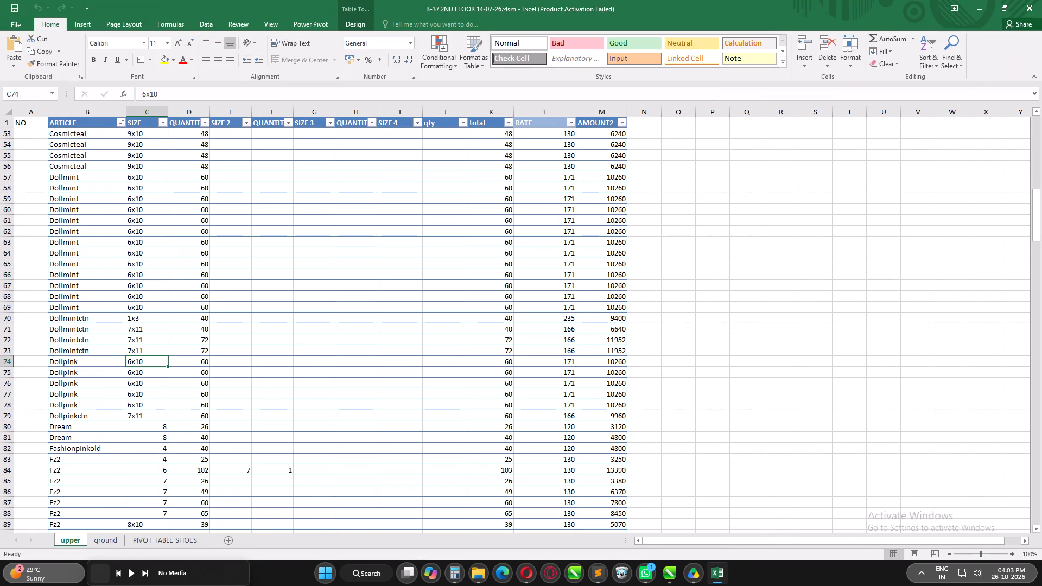
pyautogui.scroll(-3, 139, 360)
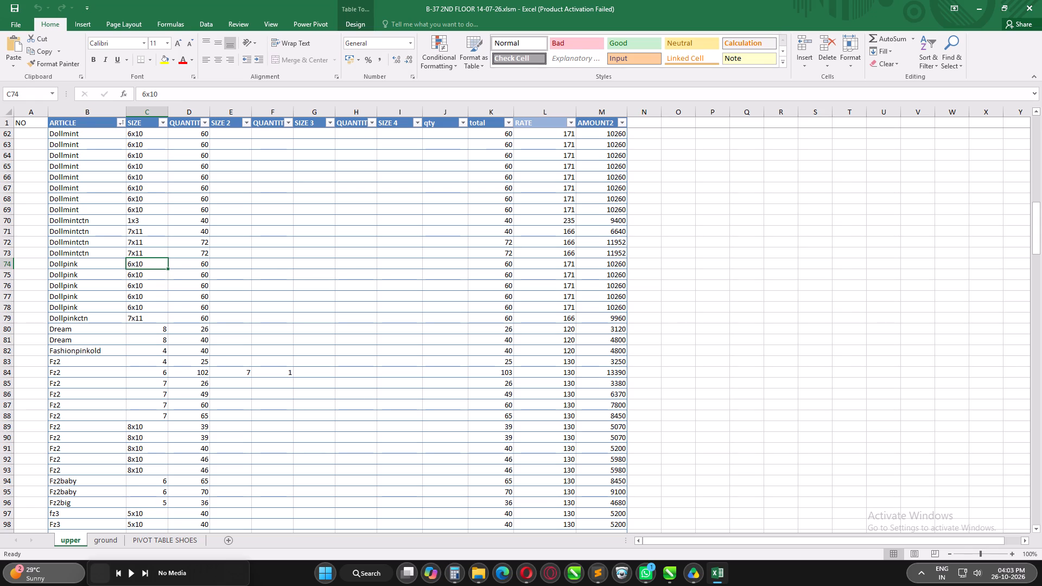
pyautogui.moveTo(75, 331); pyautogui.dragTo(181, 339)
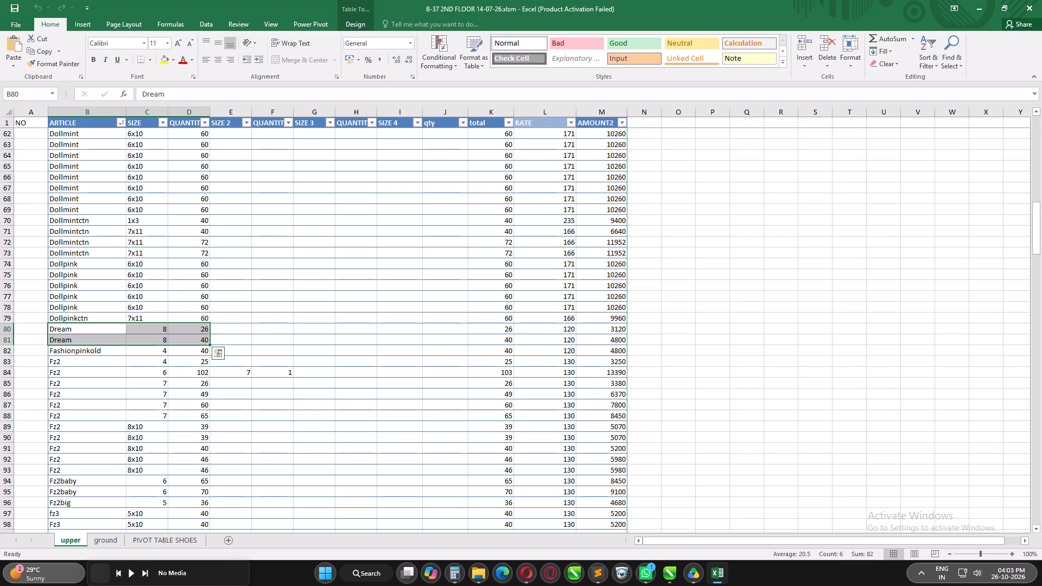
pyautogui.scroll(-2, 75, 377)
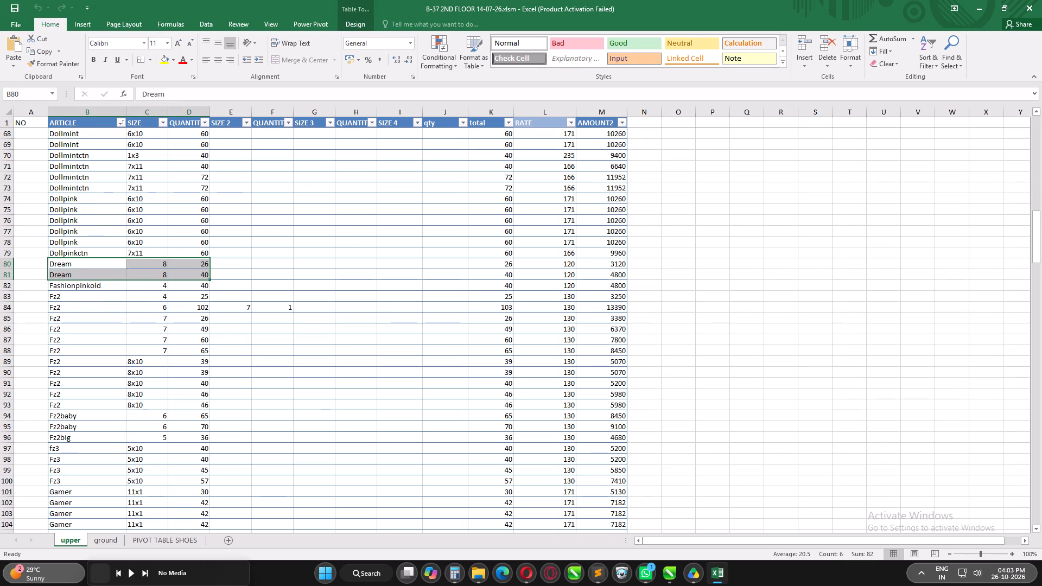
pyautogui.moveTo(73, 298); pyautogui.dragTo(74, 316)
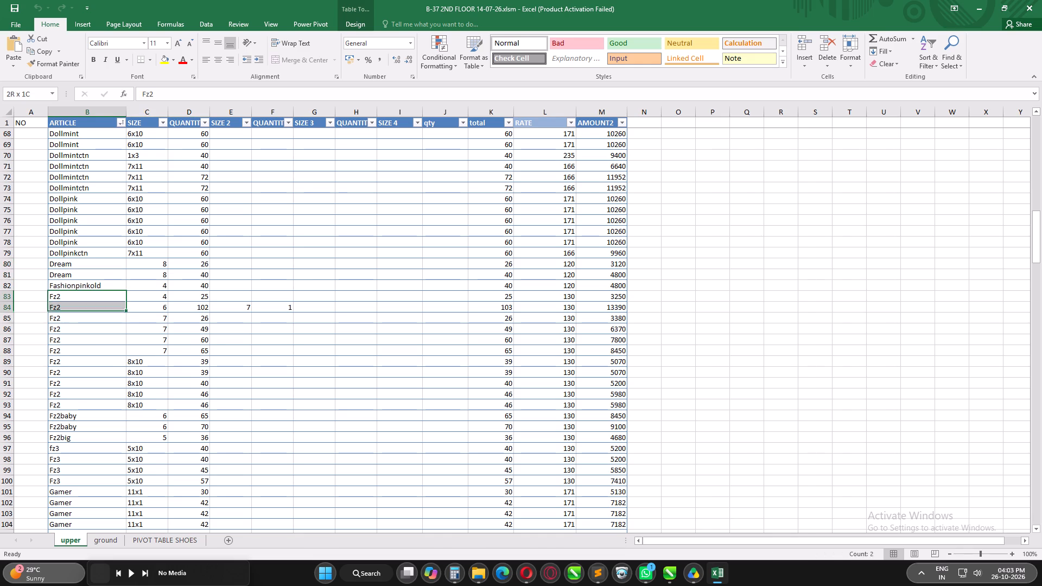
pyautogui.moveTo(74, 316); pyautogui.dragTo(78, 400)
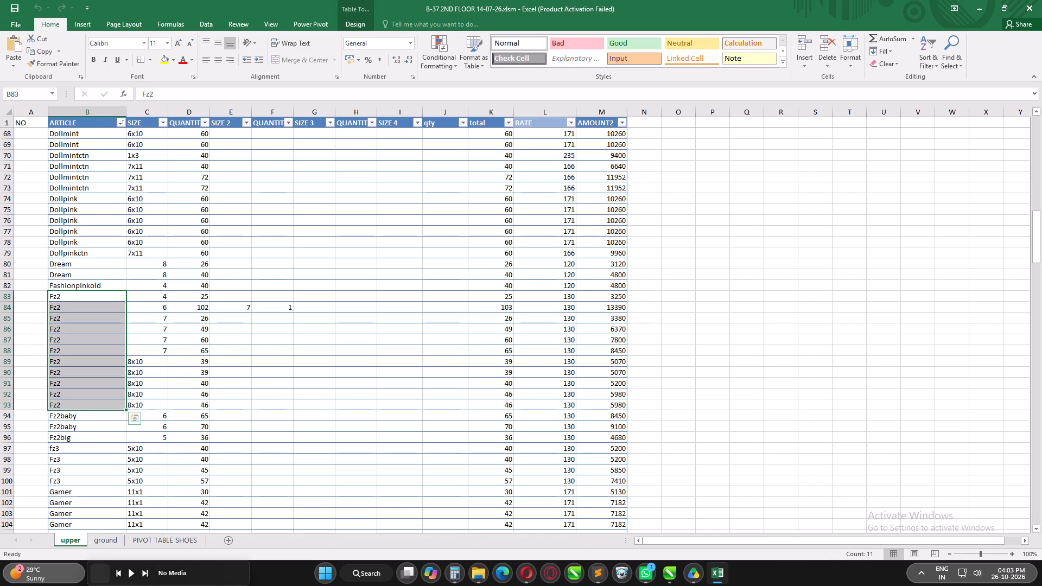
pyautogui.moveTo(146, 407); pyautogui.dragTo(150, 298)
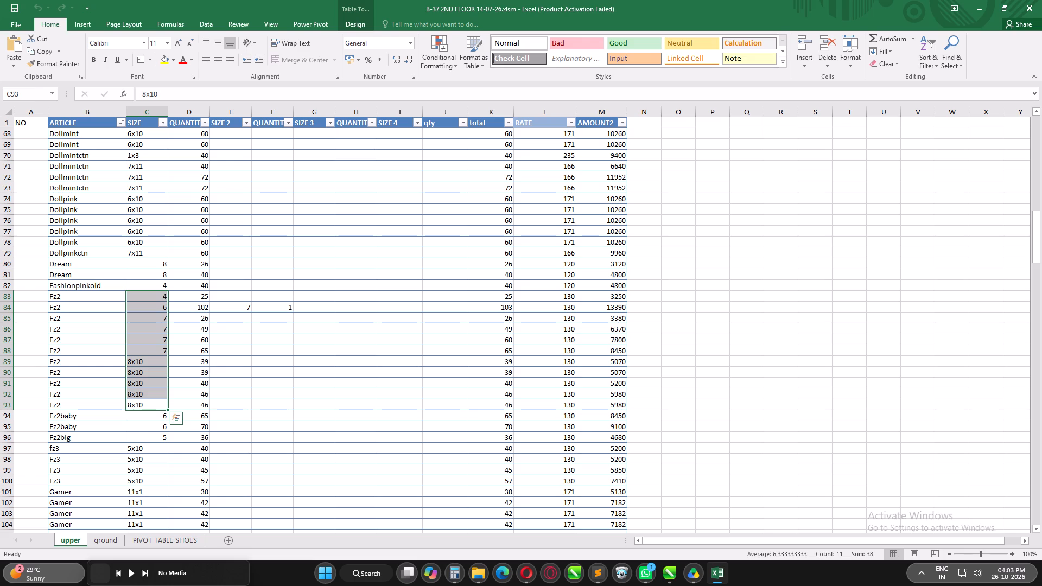
pyautogui.scroll(-1, 91, 327)
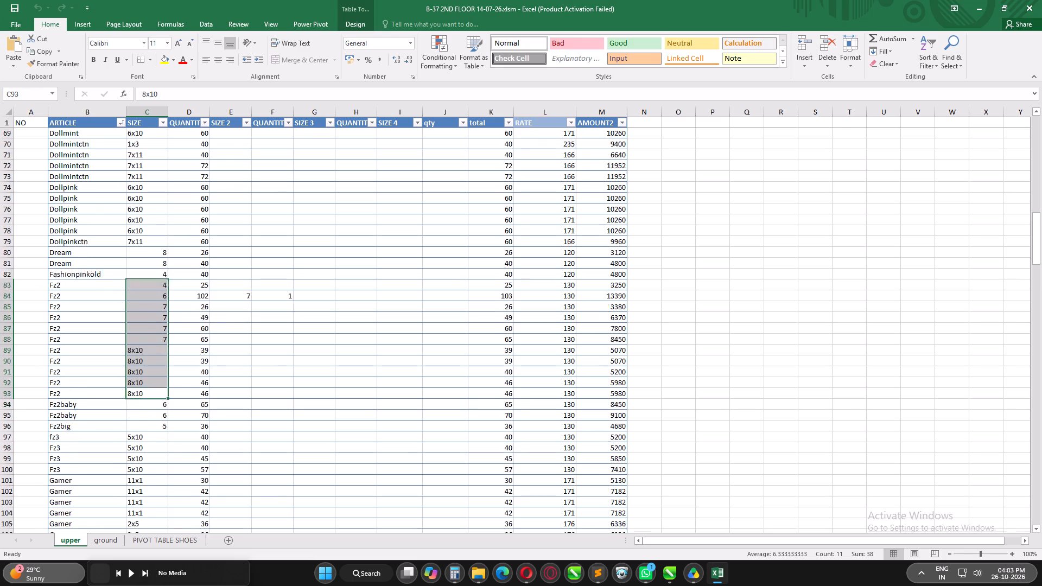
pyautogui.scroll(-4, 91, 327)
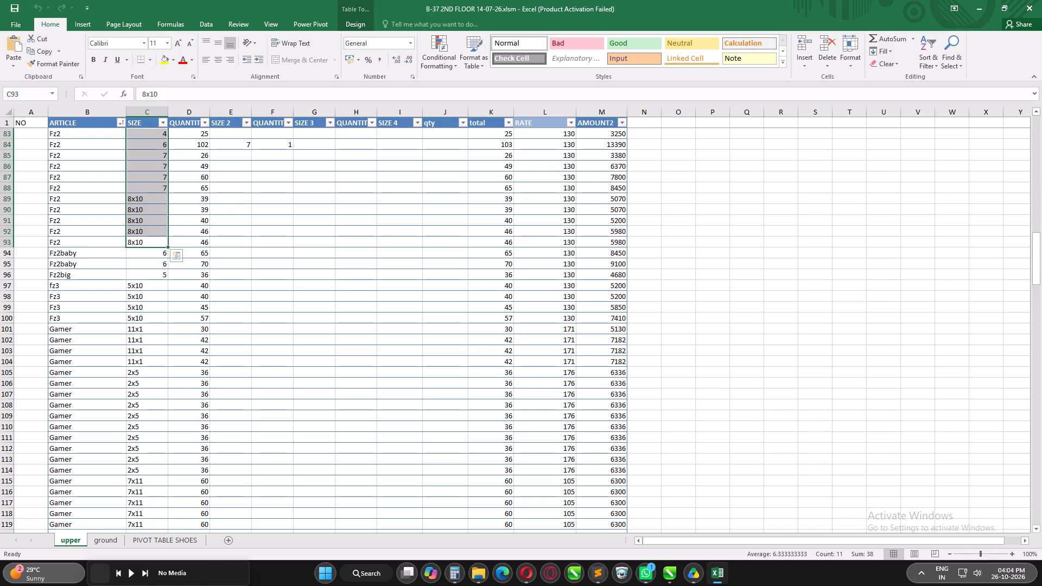
pyautogui.moveTo(151, 288); pyautogui.dragTo(153, 314)
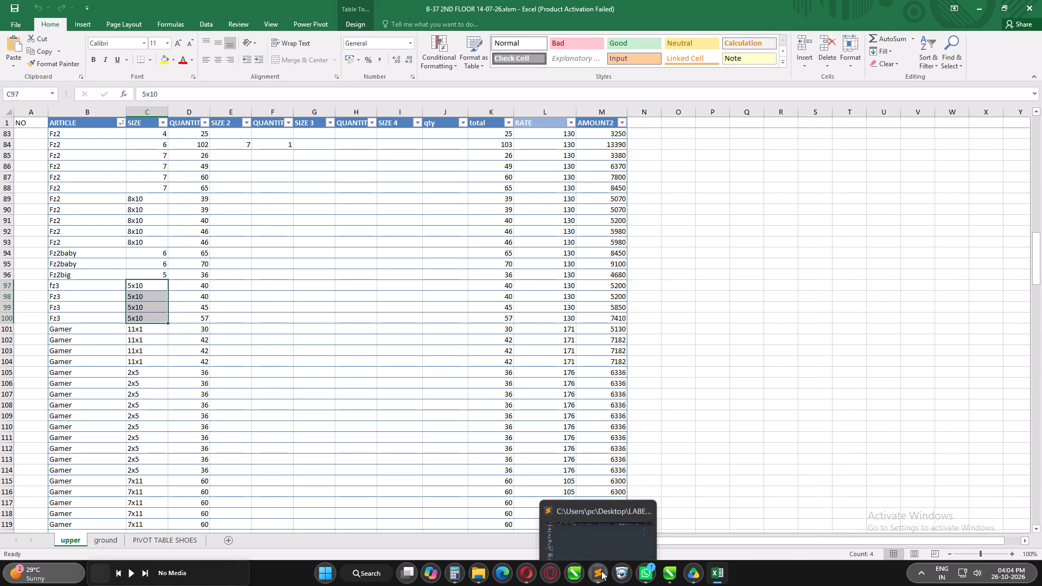
# Switch to Sublime Text and check the FZ2 and FZ3 entries across the sorted lists from 24 OCT back to 26 OCT M.
pyautogui.click(617, 500)
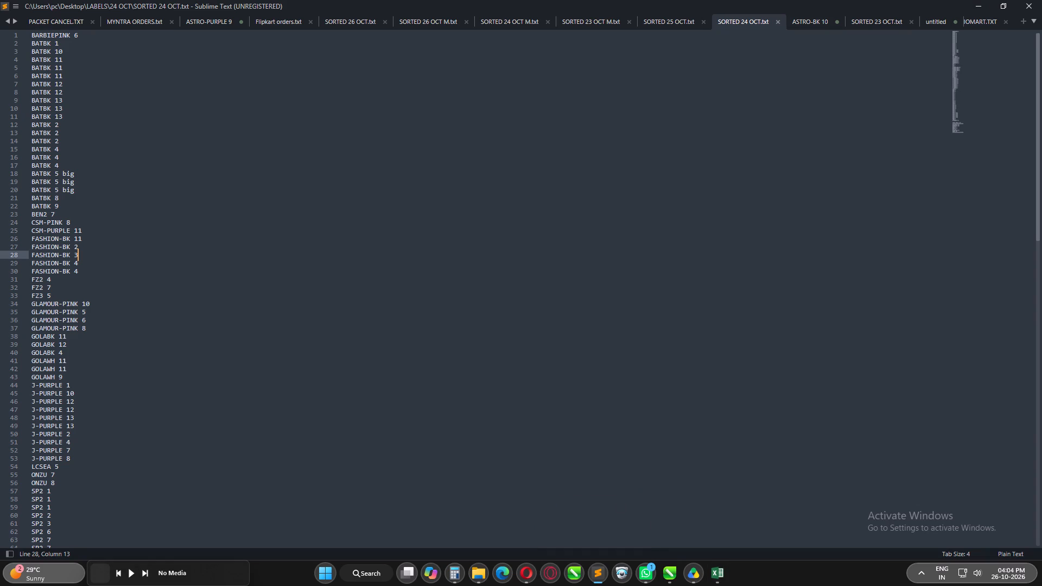
pyautogui.click(55, 292)
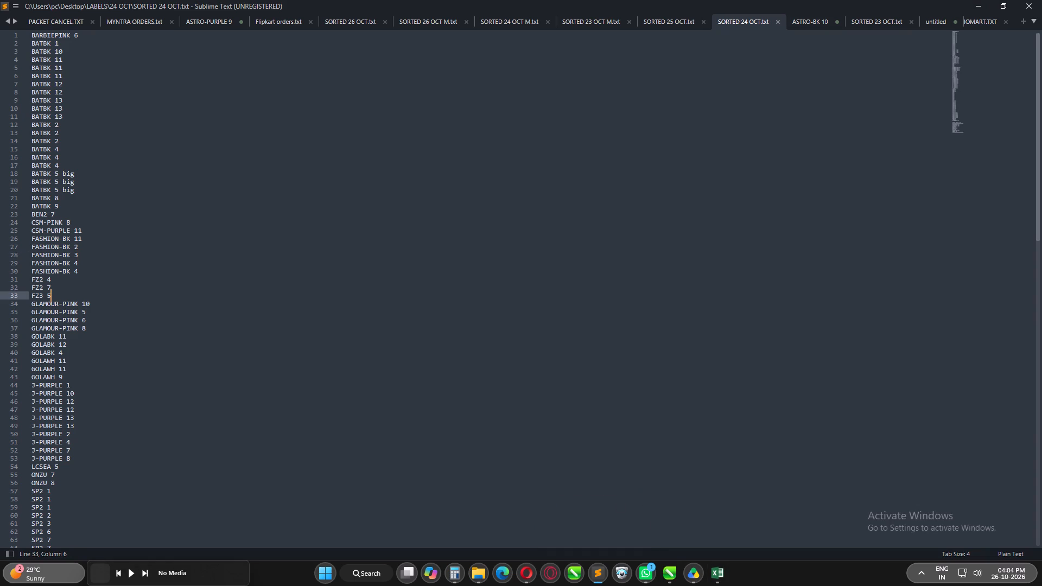
pyautogui.click(666, 28)
pyautogui.click(99, 387)
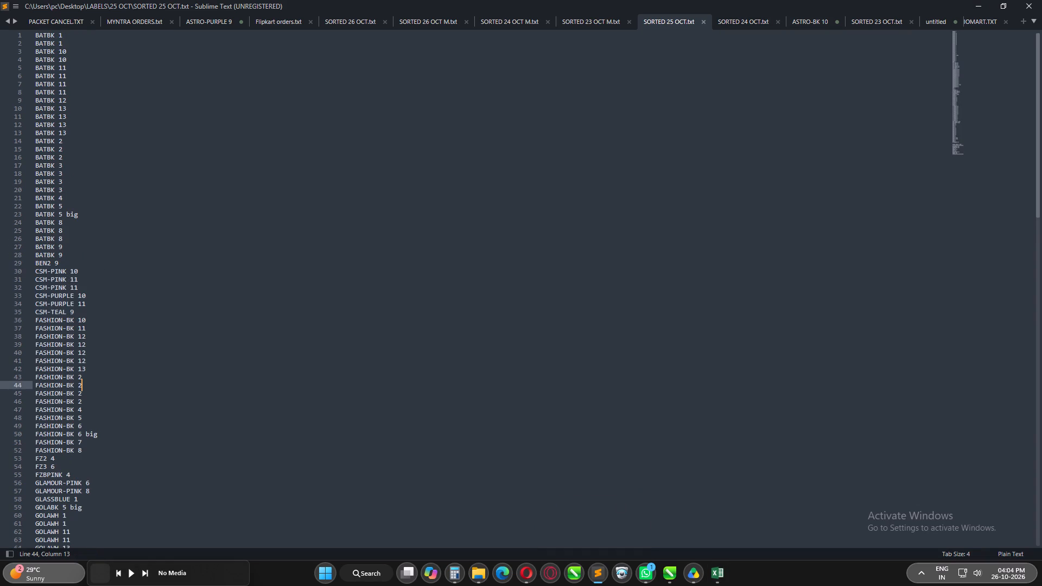
pyautogui.click(64, 473)
pyautogui.click(595, 25)
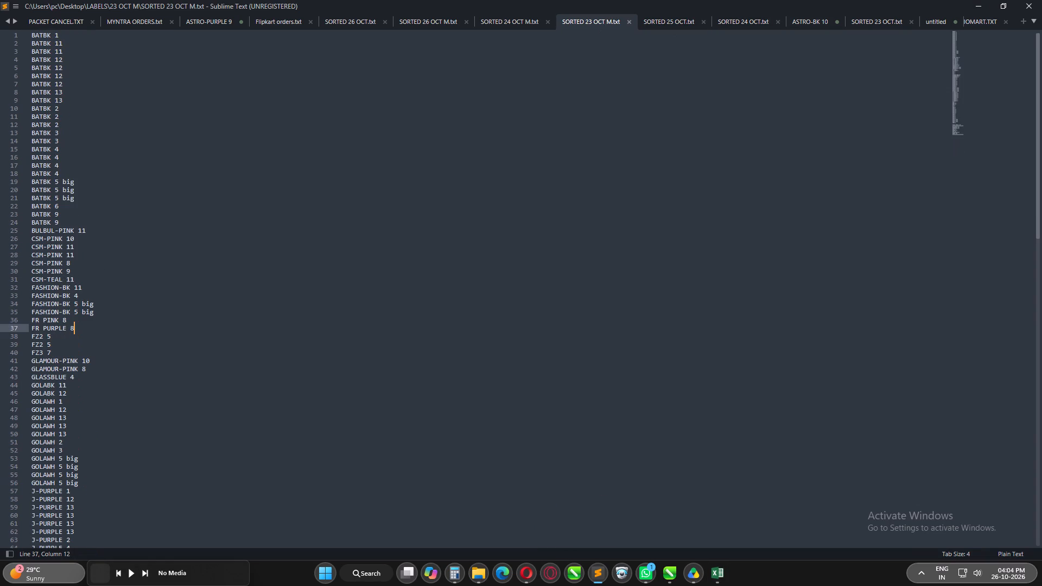
pyautogui.click(62, 352)
pyautogui.click(507, 26)
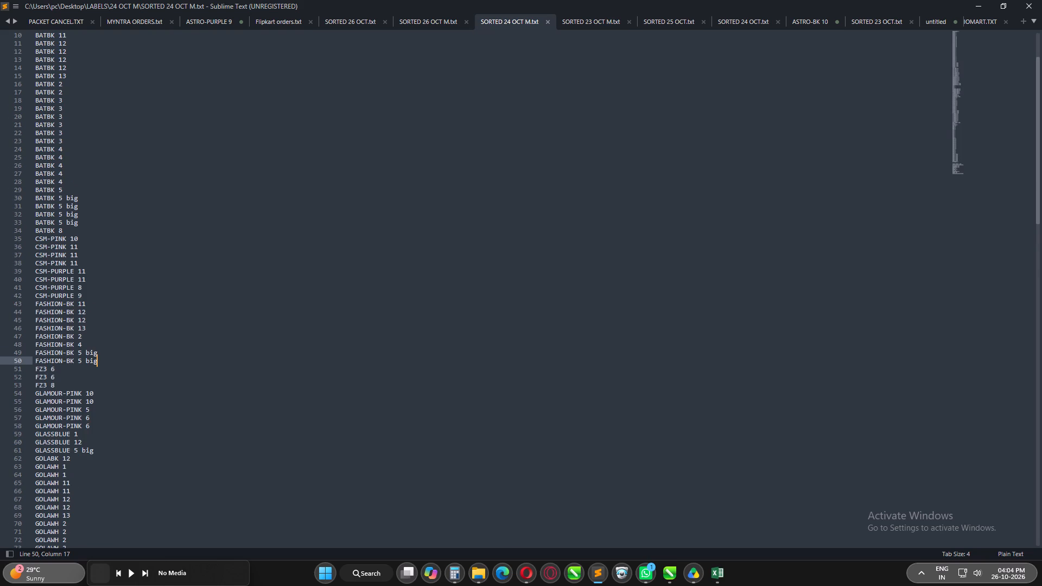
pyautogui.click(61, 386)
pyautogui.click(426, 26)
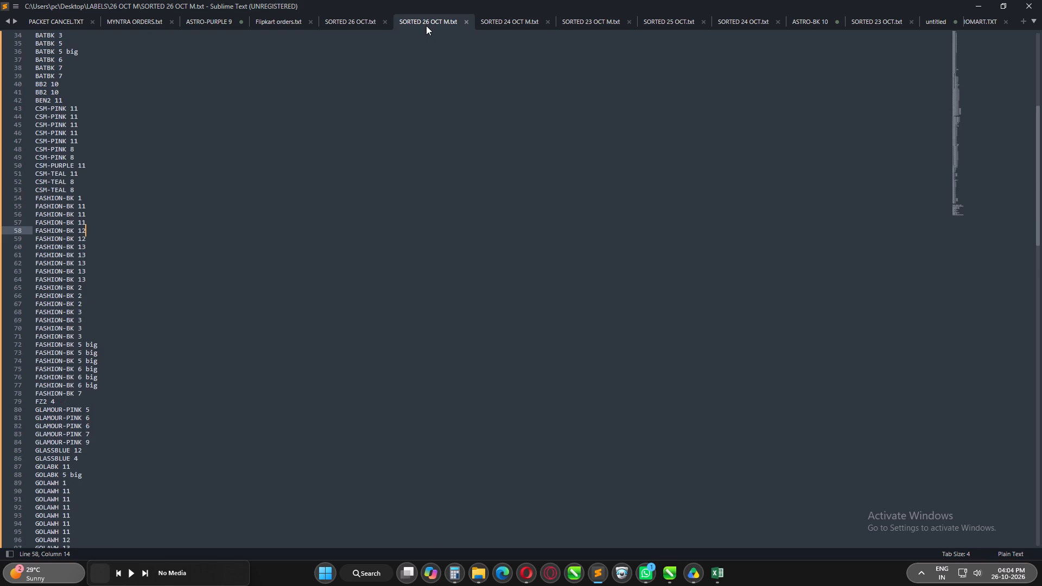
# Return to the Excel stock workbook and check the summed quantity of the four Fz3 5x10 rows.
pyautogui.click(980, 0)
pyautogui.click(154, 337)
pyautogui.moveTo(195, 289); pyautogui.dragTo(196, 310)
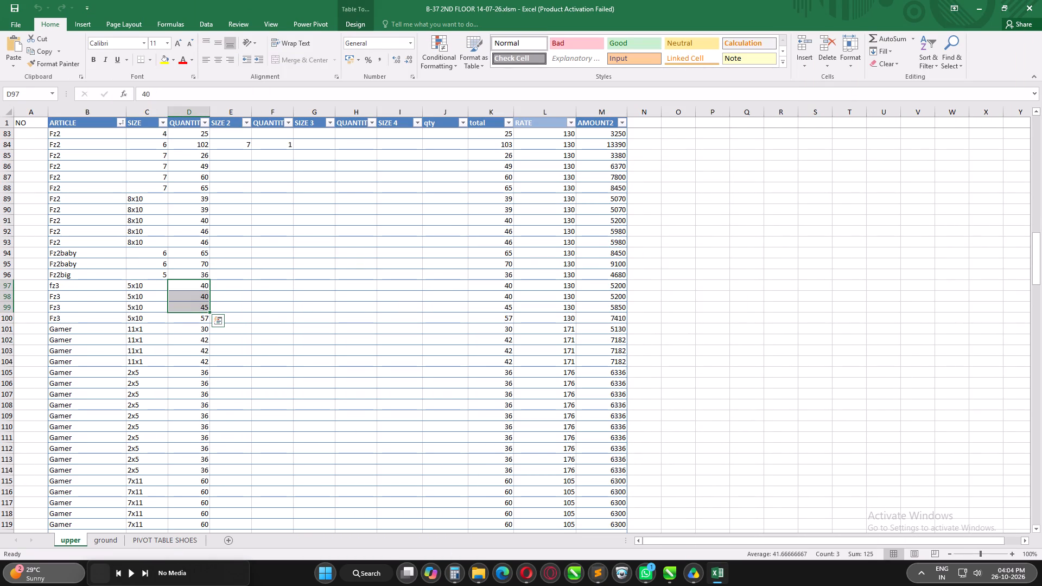
pyautogui.moveTo(185, 316); pyautogui.dragTo(190, 287)
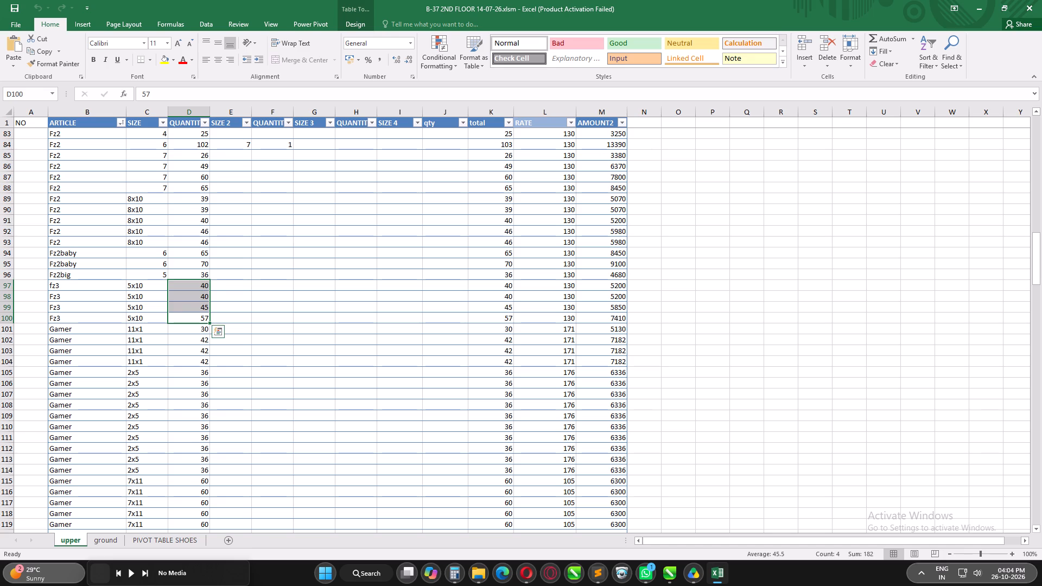
# Examine the upper sheet's stock rows after Fz3, from Gamer through the Glamour, Hiker and Journeypurple articles.
pyautogui.scroll(-3, 113, 397)
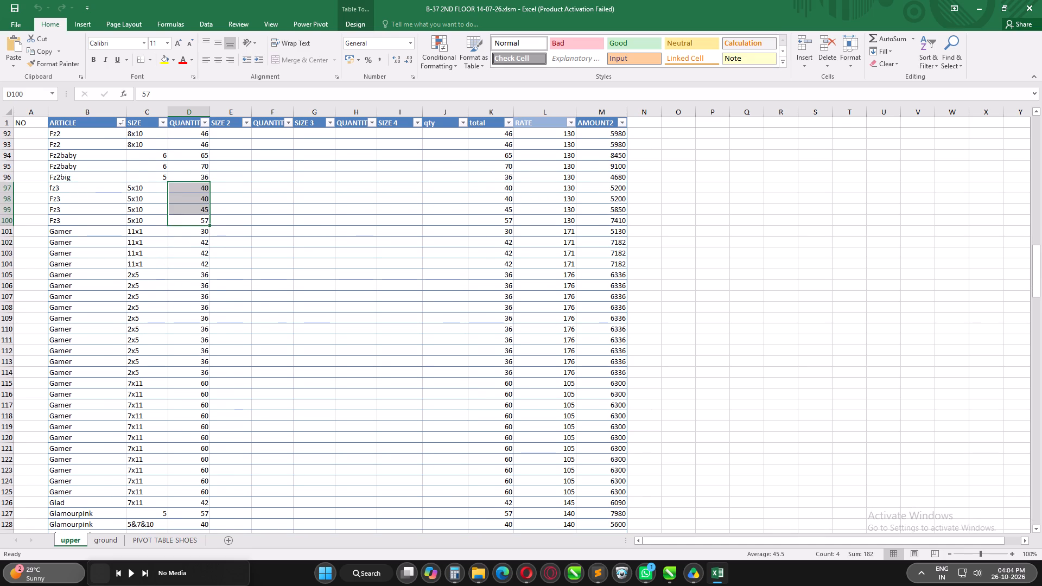
pyautogui.scroll(-7, 115, 391)
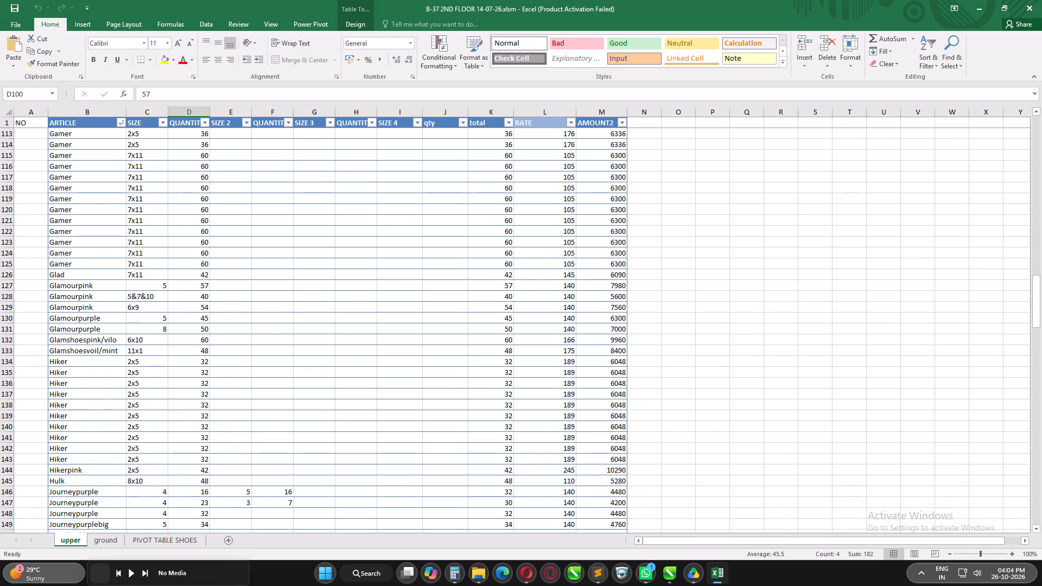
pyautogui.scroll(-1, 115, 391)
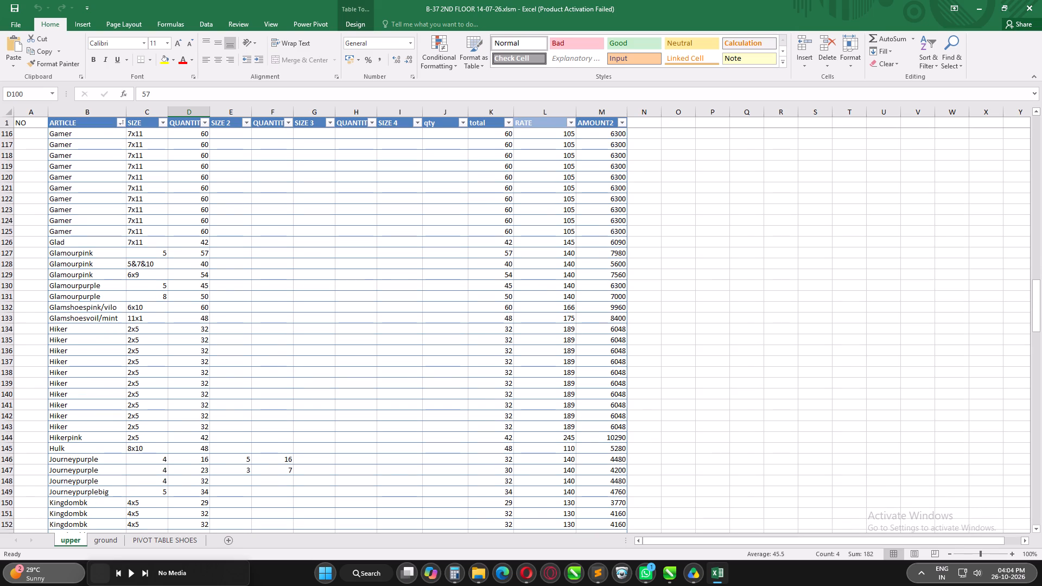
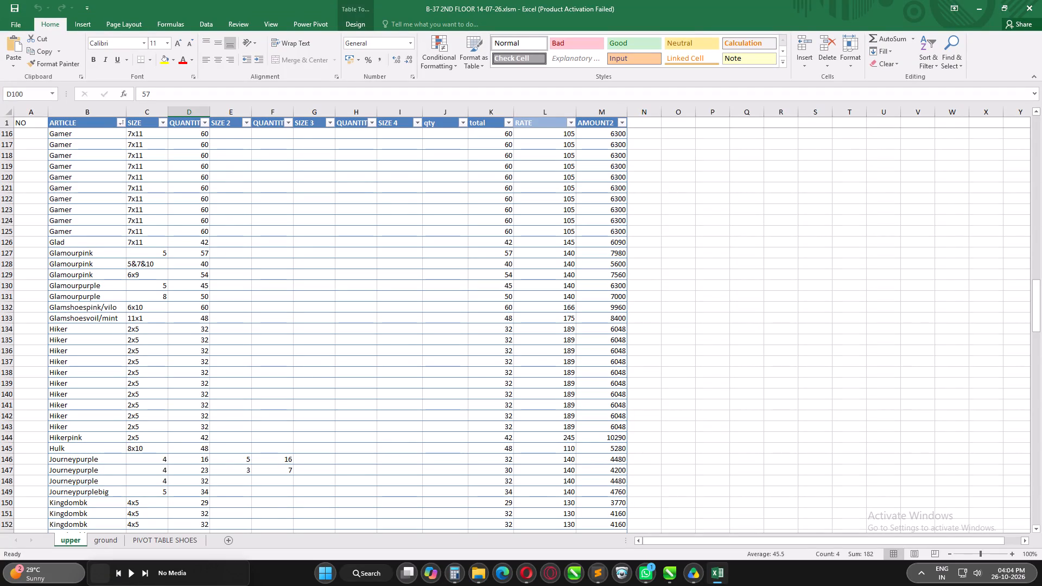
# Check the summed quantity of the three Glamourpink rows and of the two Glamourpurple rows on the upper sheet.
pyautogui.moveTo(201, 254); pyautogui.dragTo(183, 255)
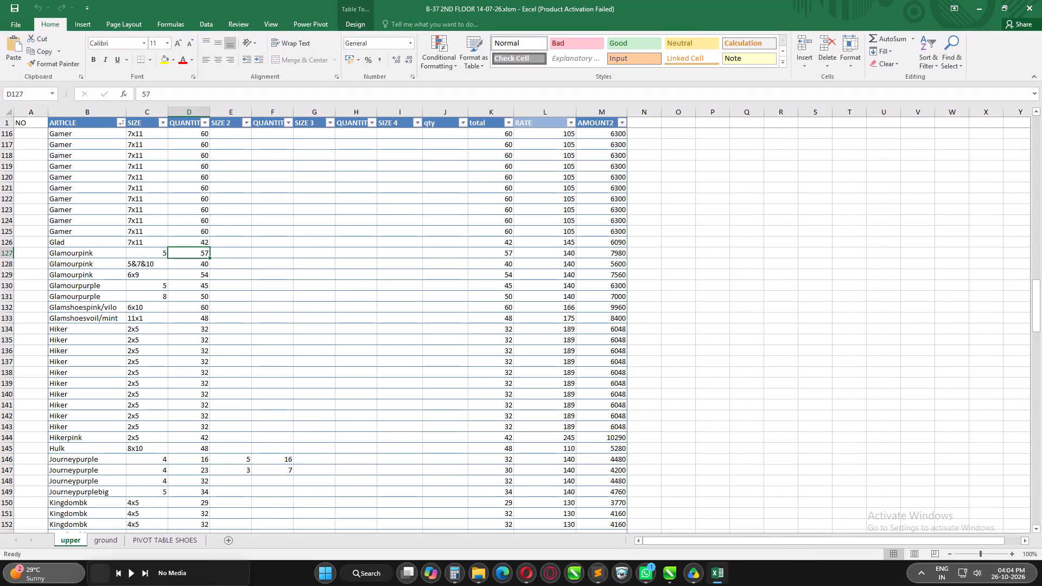
pyautogui.click(190, 264)
pyautogui.click(190, 279)
pyautogui.click(192, 291)
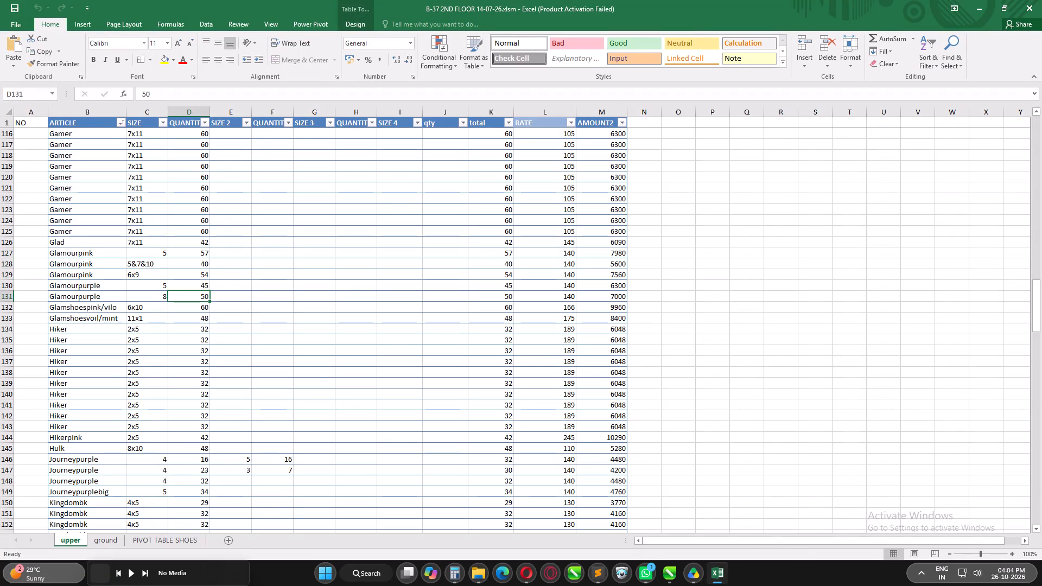
pyautogui.moveTo(194, 256); pyautogui.dragTo(195, 282)
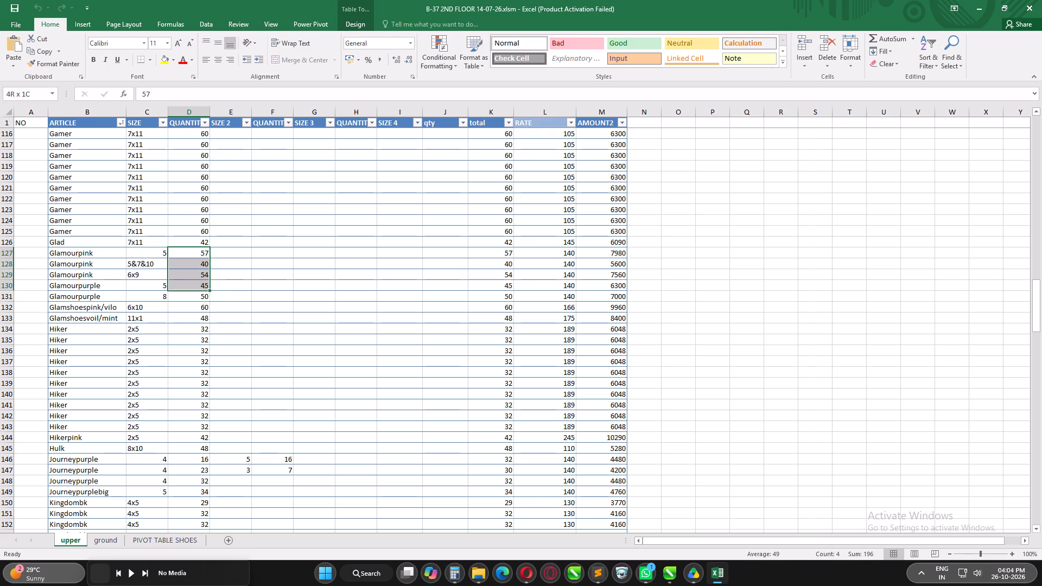
pyautogui.moveTo(195, 282); pyautogui.dragTo(199, 279)
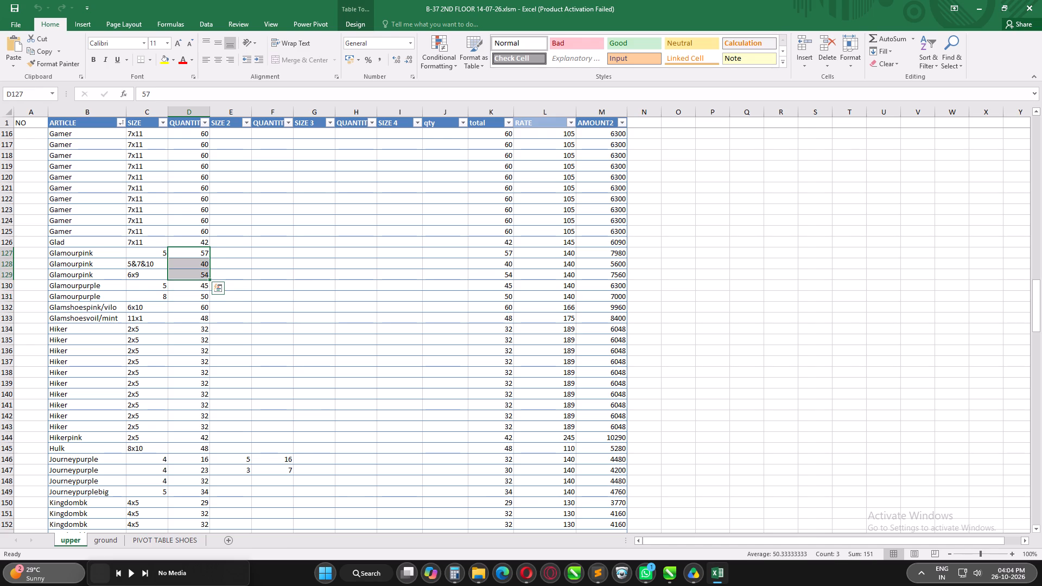
pyautogui.click(199, 288)
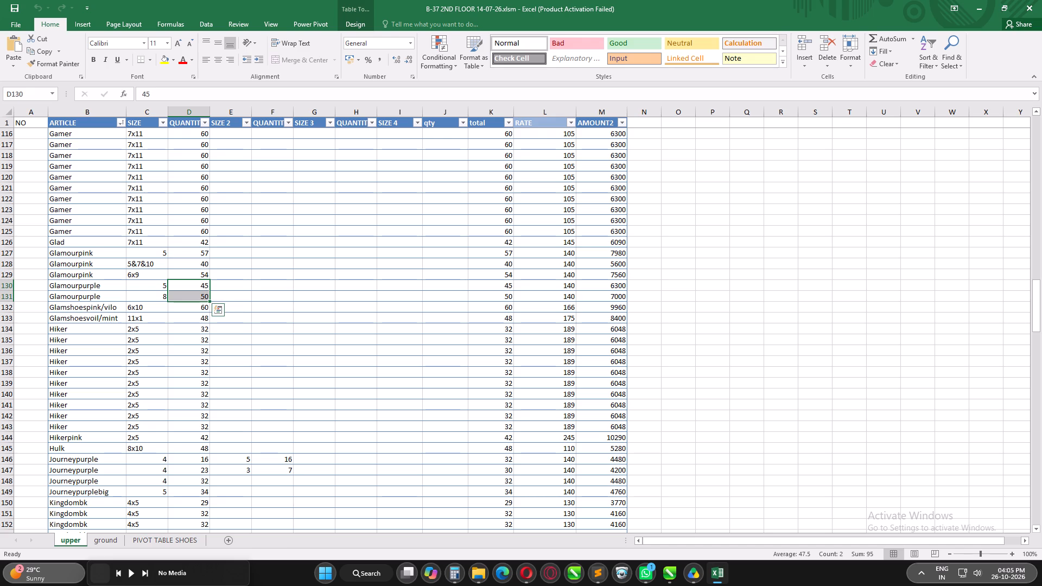
# Switch to Sublime Text and check the GLAMOUR-PINK sizes in the SORTED 26 OCT M and SORTED 26 OCT lists.
pyautogui.click(600, 585)
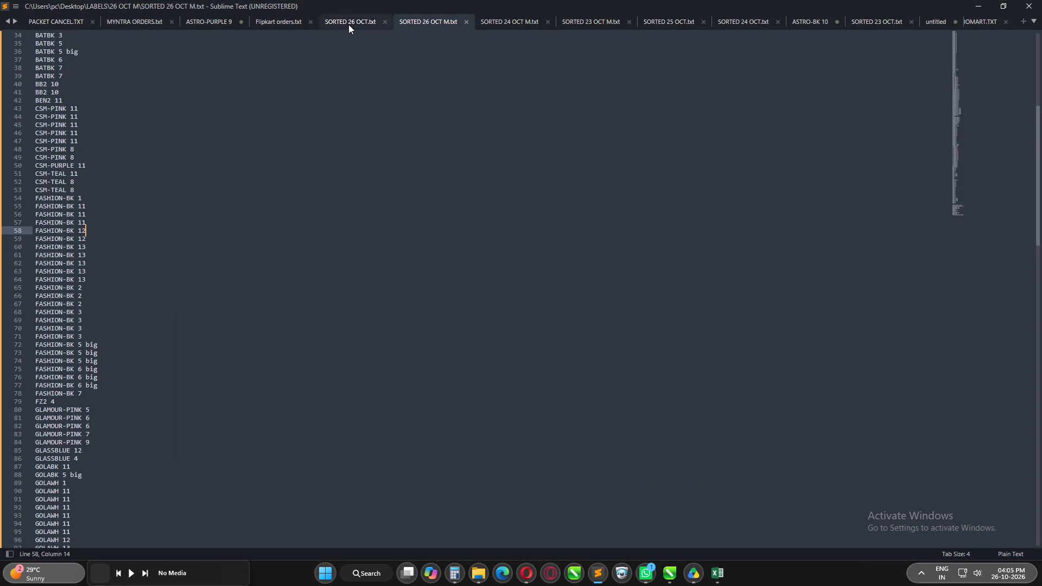
pyautogui.scroll(15, 186, 257)
pyautogui.scroll(-6, 186, 257)
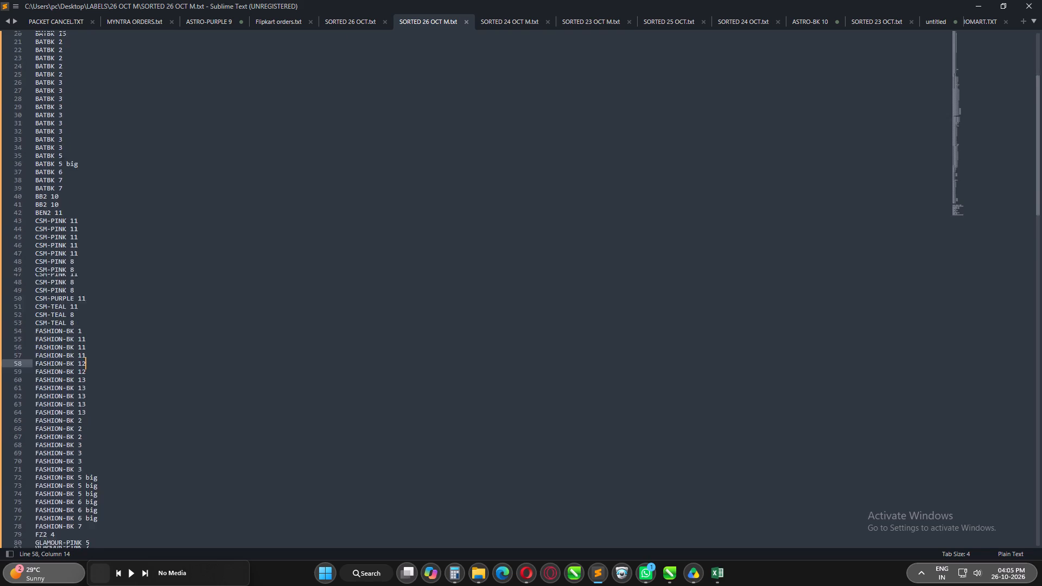
pyautogui.scroll(-9, 186, 257)
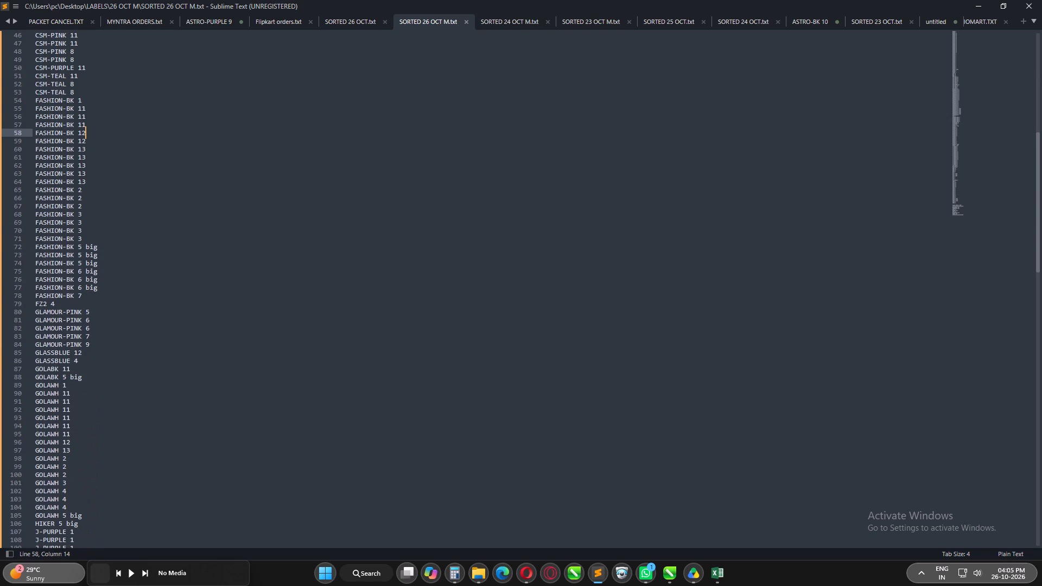
pyautogui.moveTo(94, 343); pyautogui.dragTo(17, 315)
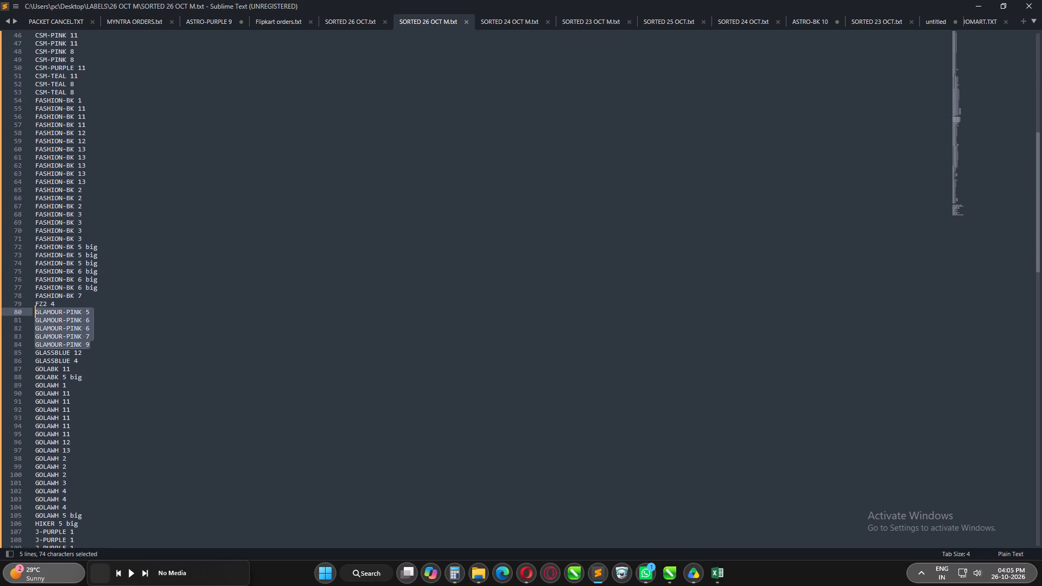
pyautogui.click(356, 20)
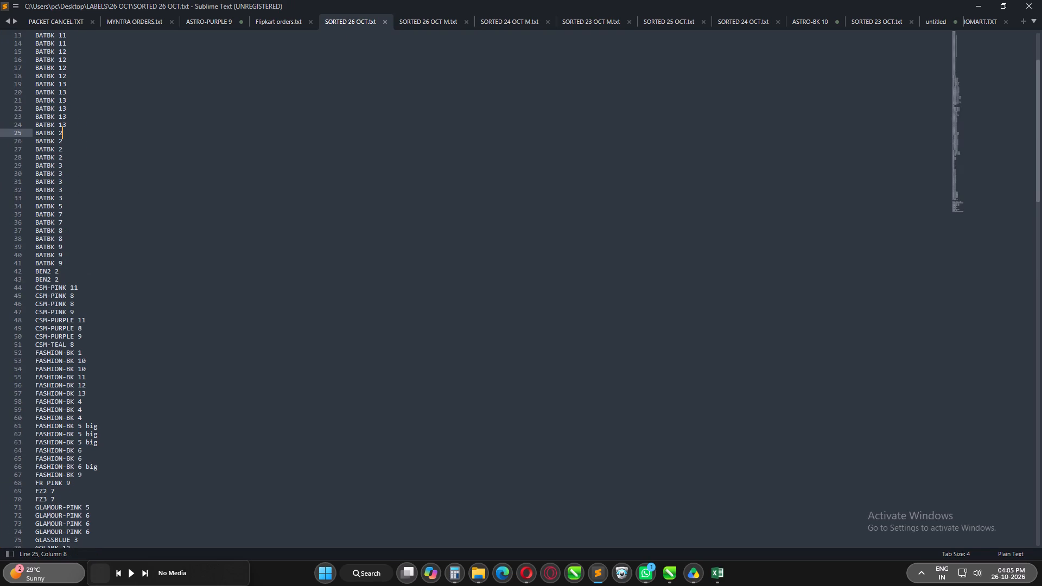
pyautogui.scroll(-5, 94, 340)
pyautogui.moveTo(96, 409); pyautogui.dragTo(2, 410)
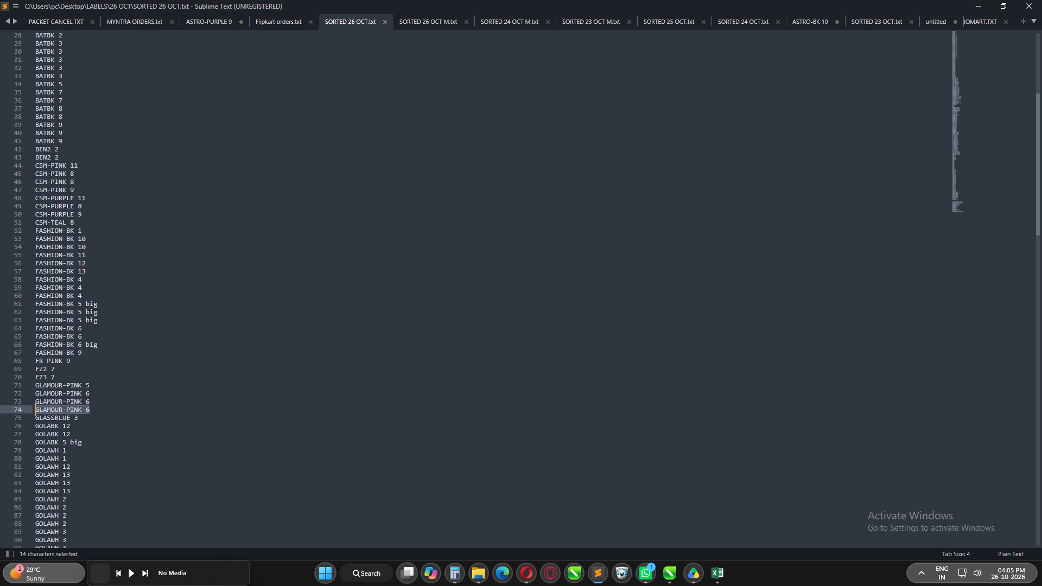
pyautogui.moveTo(2, 410); pyautogui.dragTo(1, 380)
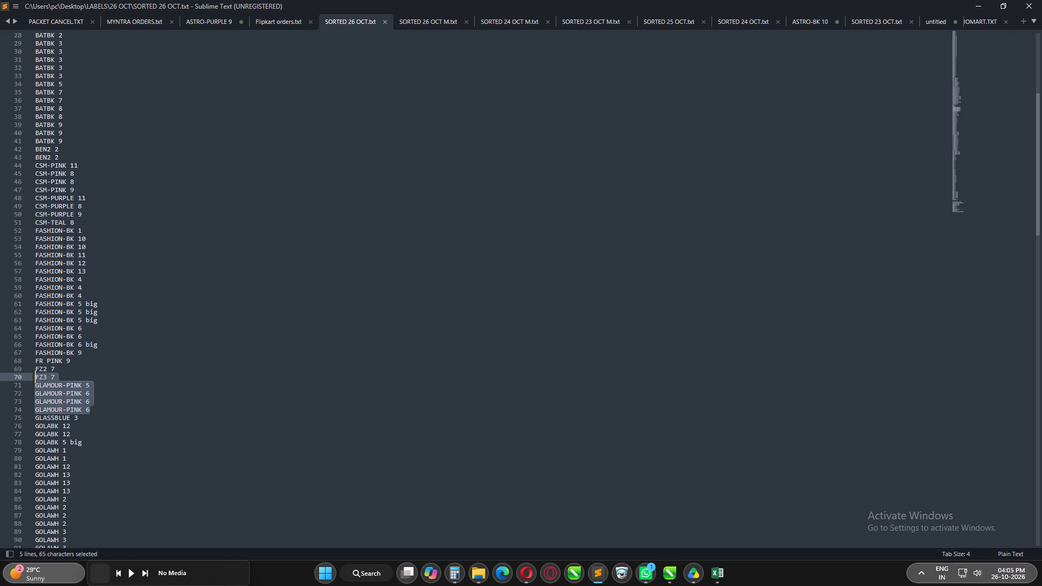
pyautogui.click(106, 404)
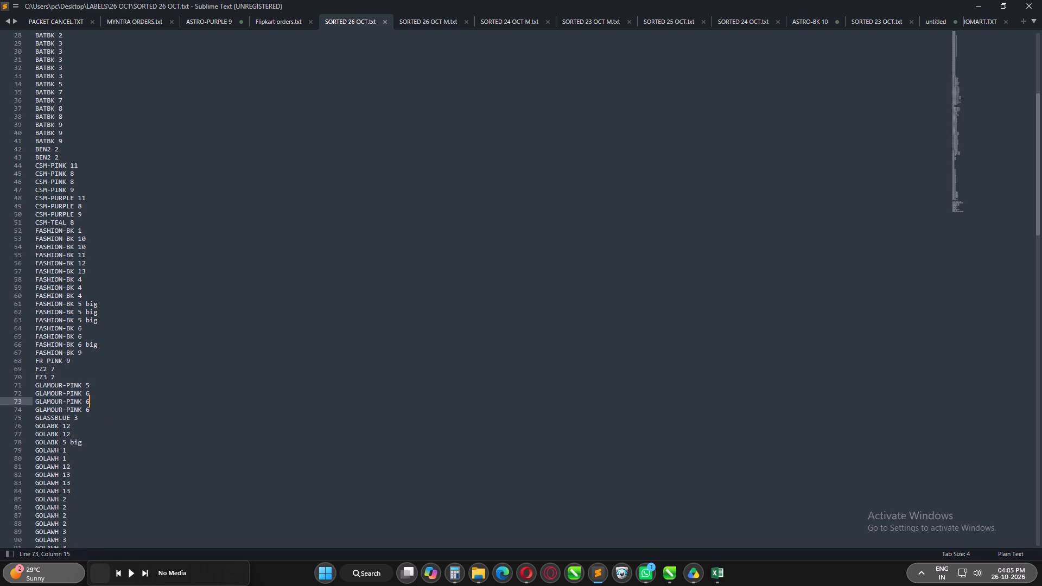
# Switch to Calculator and calculate 10 × 30.
pyautogui.click(454, 570)
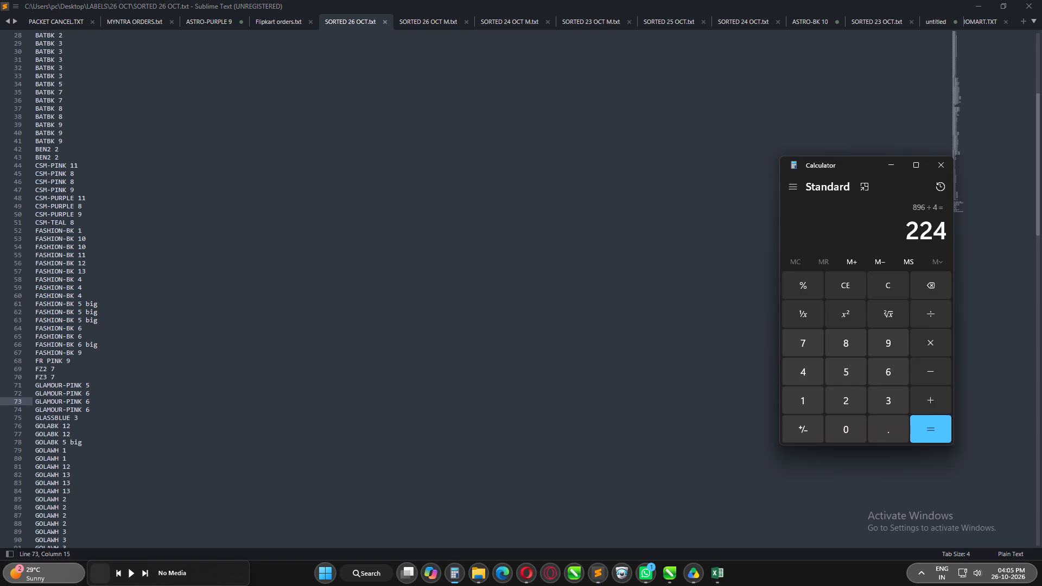
pyautogui.click(889, 289)
pyautogui.write('10*30')
pyautogui.press('Return')
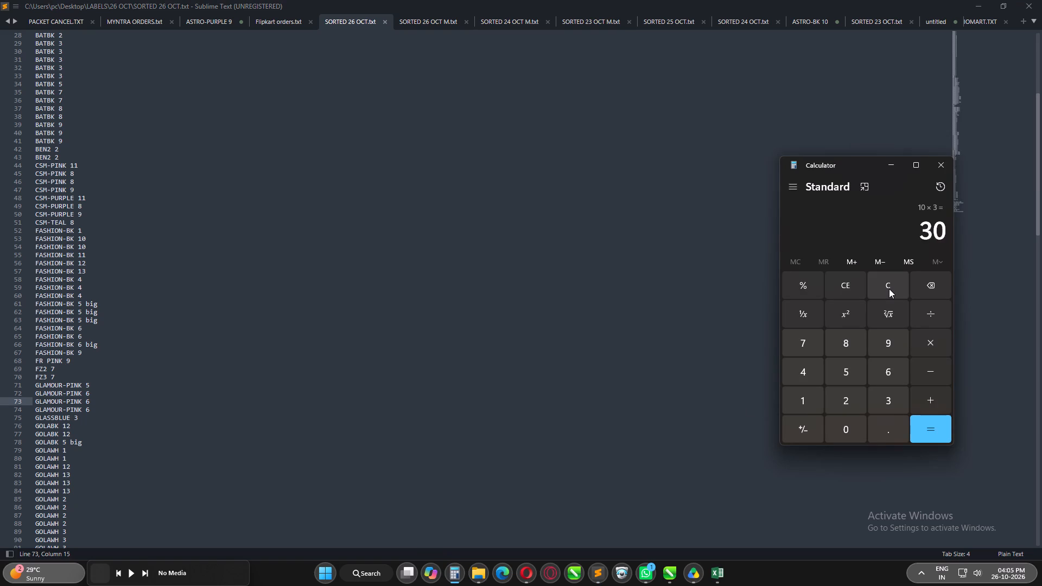
pyautogui.press('BackSpace')
pyautogui.press('BackSpace')
pyautogui.moveTo(889, 289); pyautogui.dragTo(894, 290)
pyautogui.write('10*30')
pyautogui.press('Return')
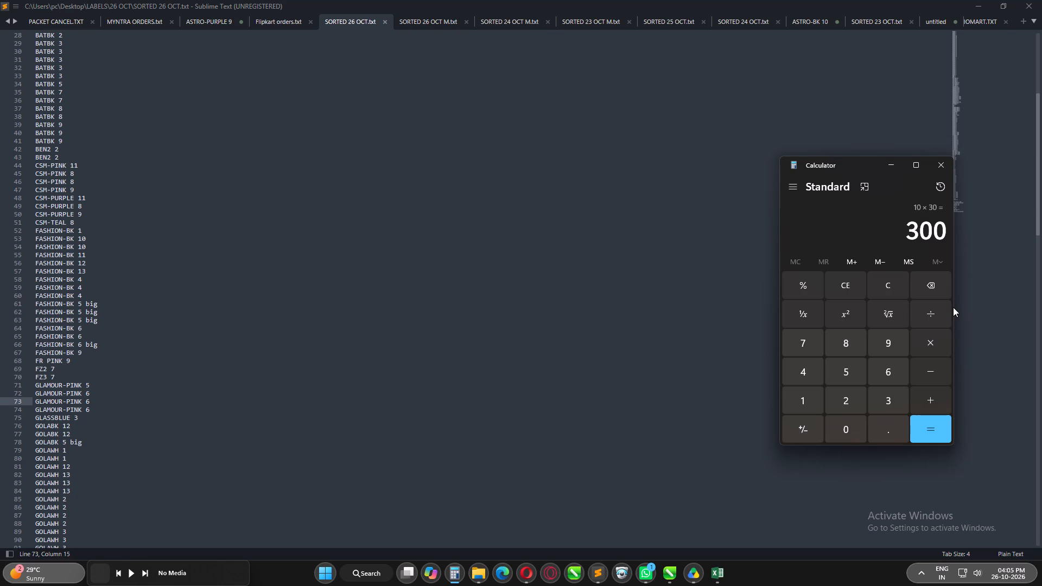
# Return to the Excel stock workbook and recheck the summed quantity of the three Glamourpink rows.
pyautogui.click(979, 0)
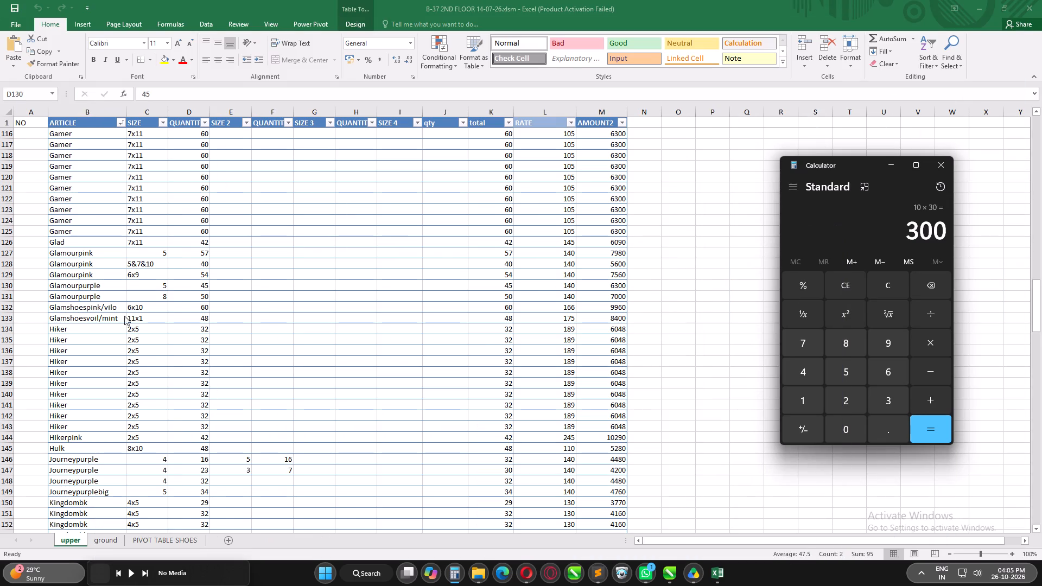
pyautogui.click(186, 271)
pyautogui.moveTo(200, 254); pyautogui.dragTo(195, 272)
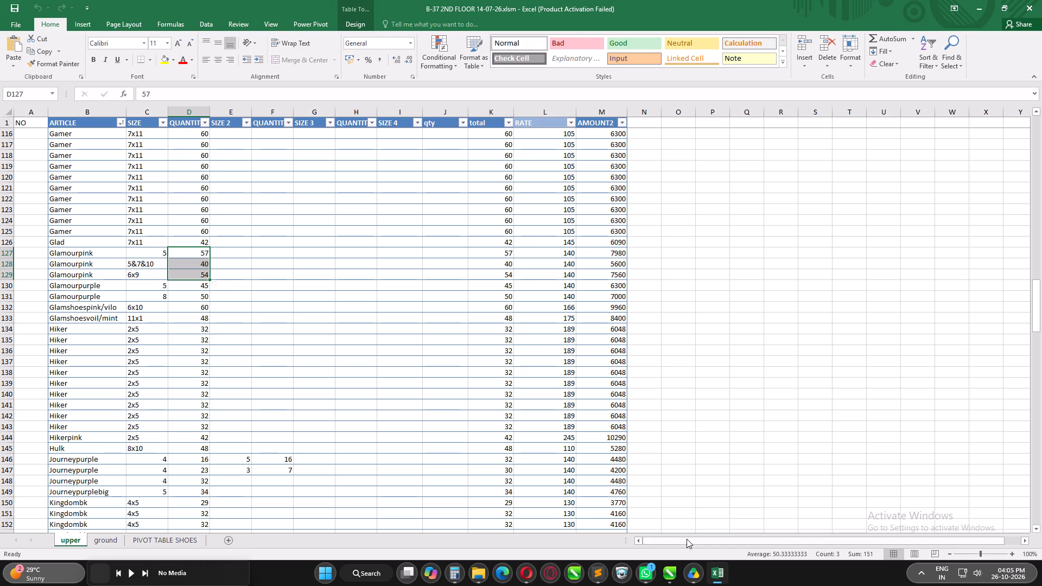
# Switch to the GREEN ORDER file in CorelDRAW and examine the order cards from 137 onward for existing Glamour Pink orders.
pyautogui.click(775, 509)
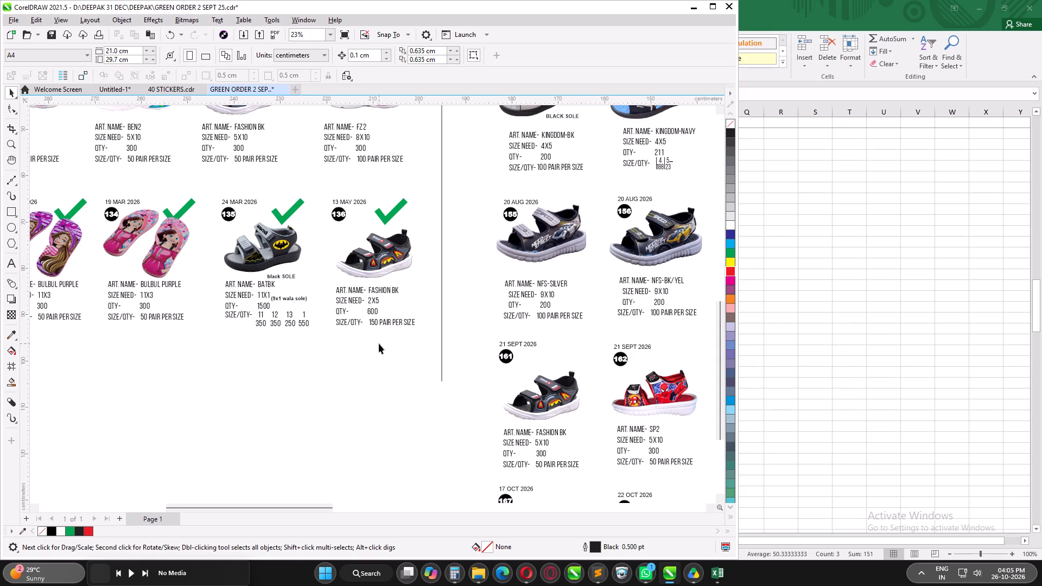
pyautogui.scroll(-7, 376, 343)
pyautogui.moveTo(345, 356); pyautogui.dragTo(213, 279, button='middle')
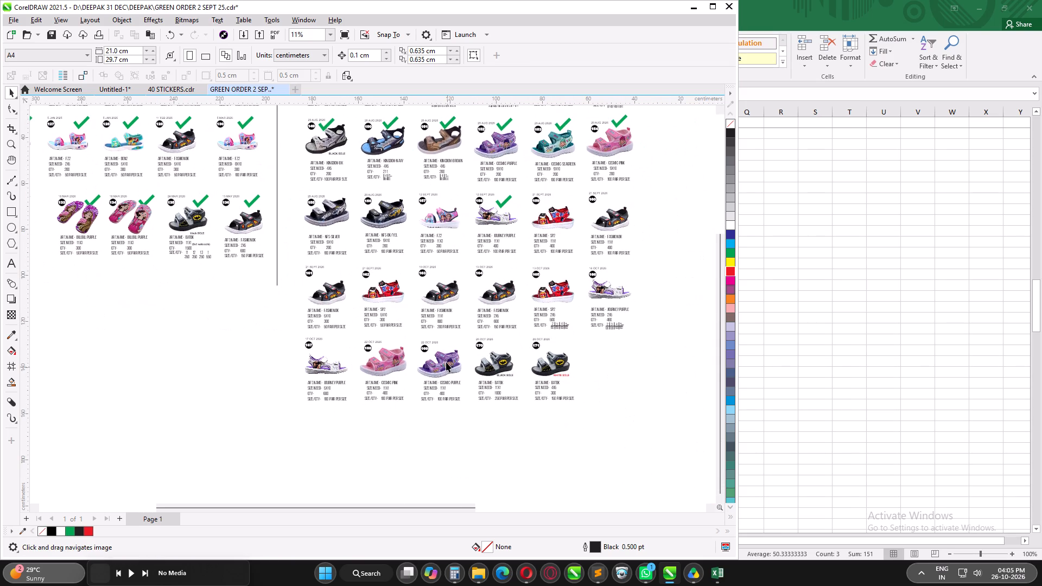
pyautogui.moveTo(495, 283); pyautogui.dragTo(488, 301, button='middle')
pyautogui.moveTo(514, 280); pyautogui.dragTo(503, 359, button='middle')
pyautogui.scroll(-1, 501, 357)
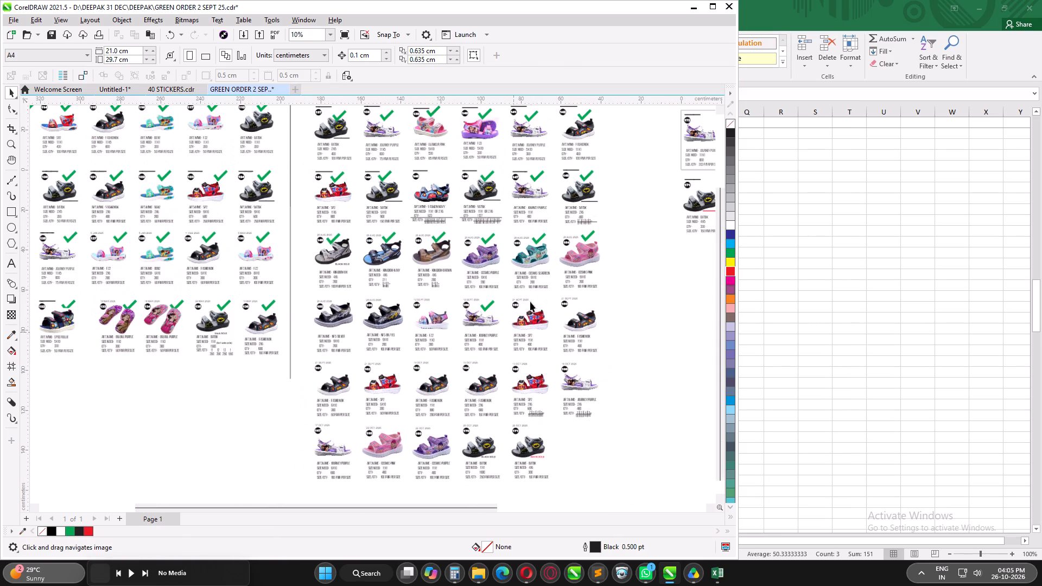
pyautogui.moveTo(500, 200); pyautogui.dragTo(495, 275, button='middle')
pyautogui.scroll(3, 438, 214)
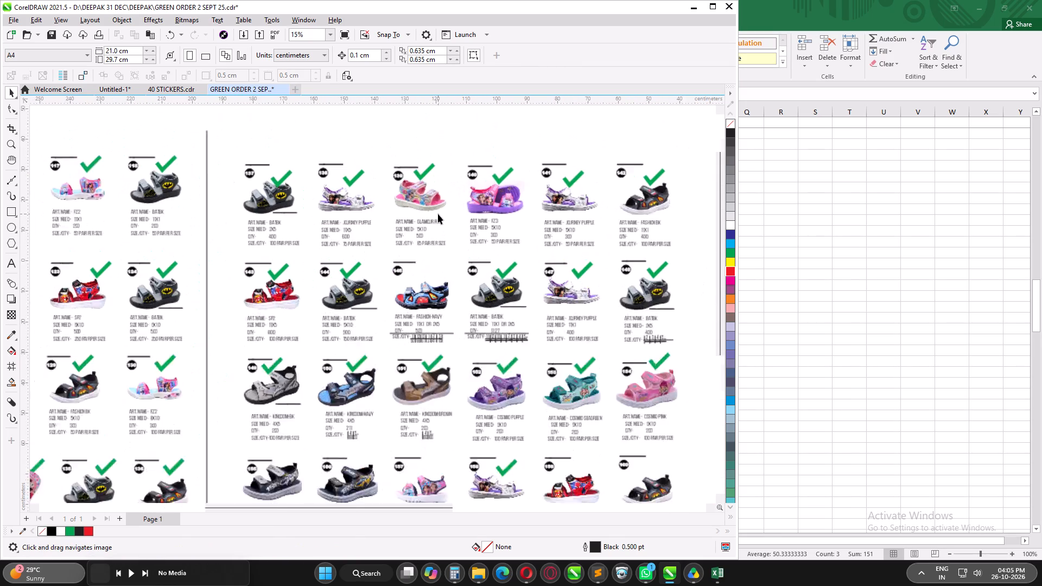
pyautogui.scroll(2, 438, 214)
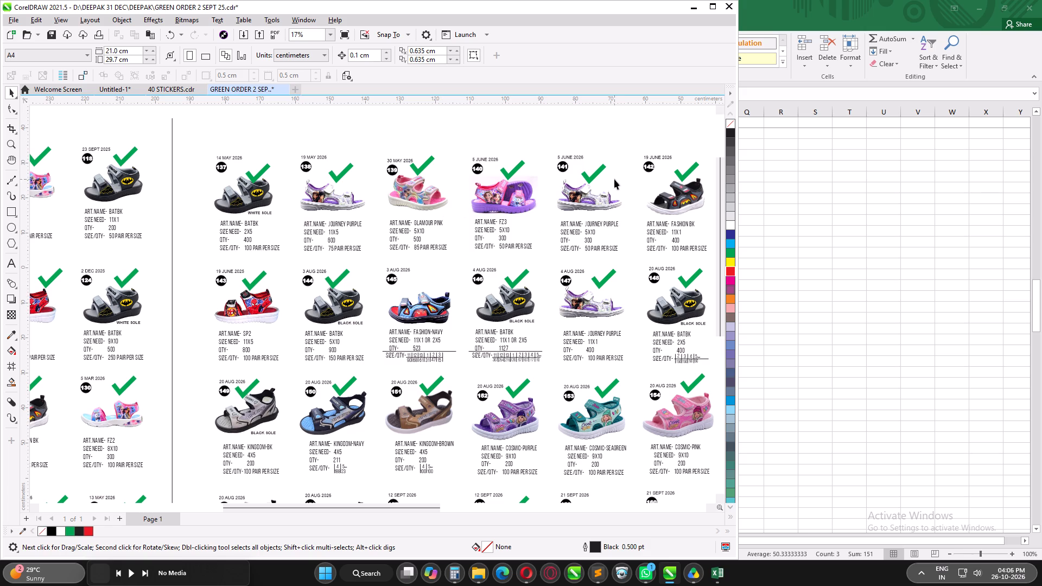
# Examine the most recent order cards without green ticks for any pending Glamour Pink order.
pyautogui.scroll(-4, 609, 187)
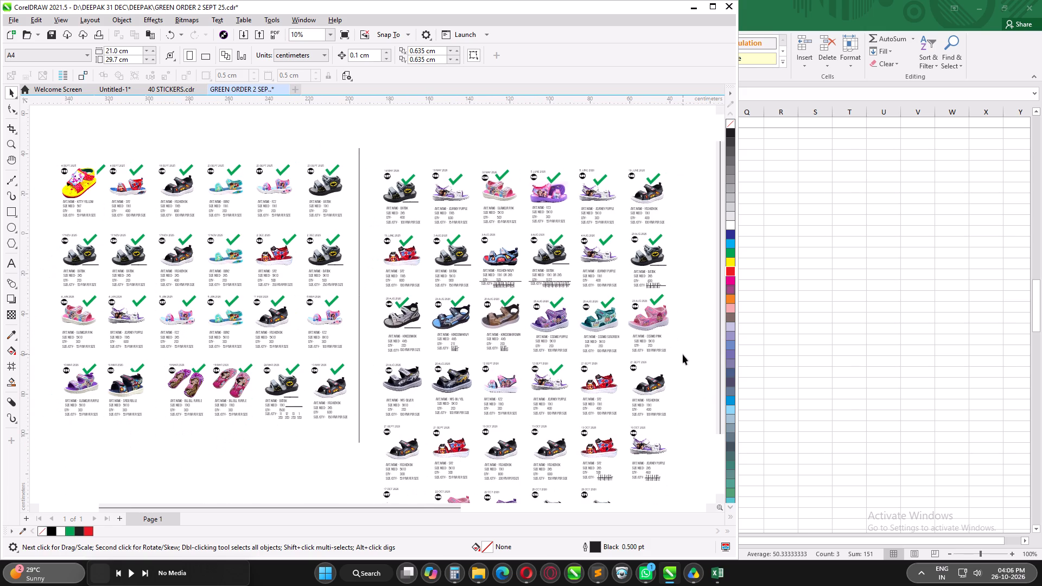
pyautogui.moveTo(683, 354); pyautogui.dragTo(577, 216)
pyautogui.moveTo(619, 348); pyautogui.dragTo(573, 285, button='middle')
pyautogui.scroll(2, 619, 348)
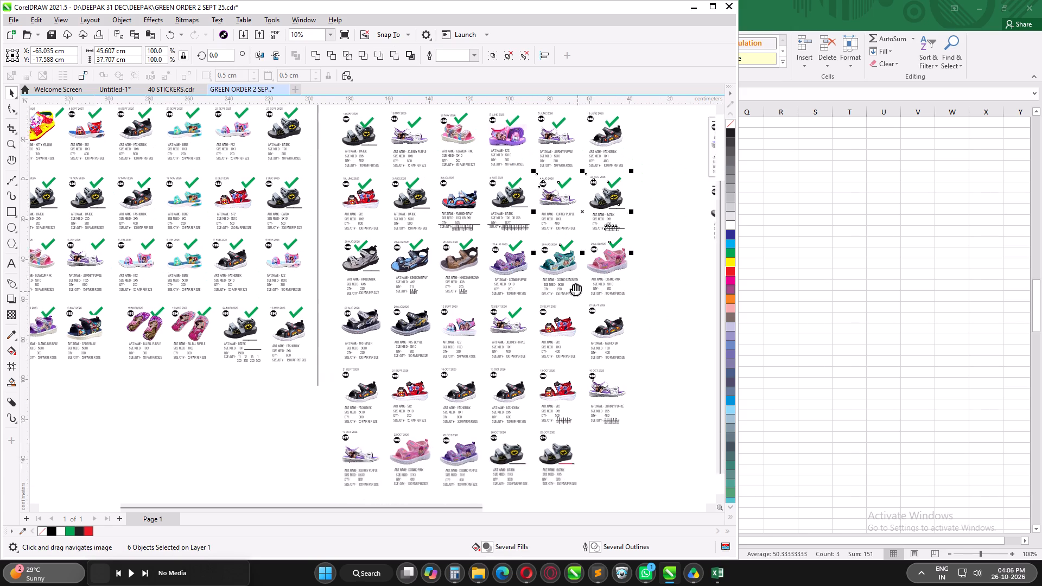
pyautogui.moveTo(573, 285); pyautogui.dragTo(558, 265, button='middle')
pyautogui.scroll(2, 564, 275)
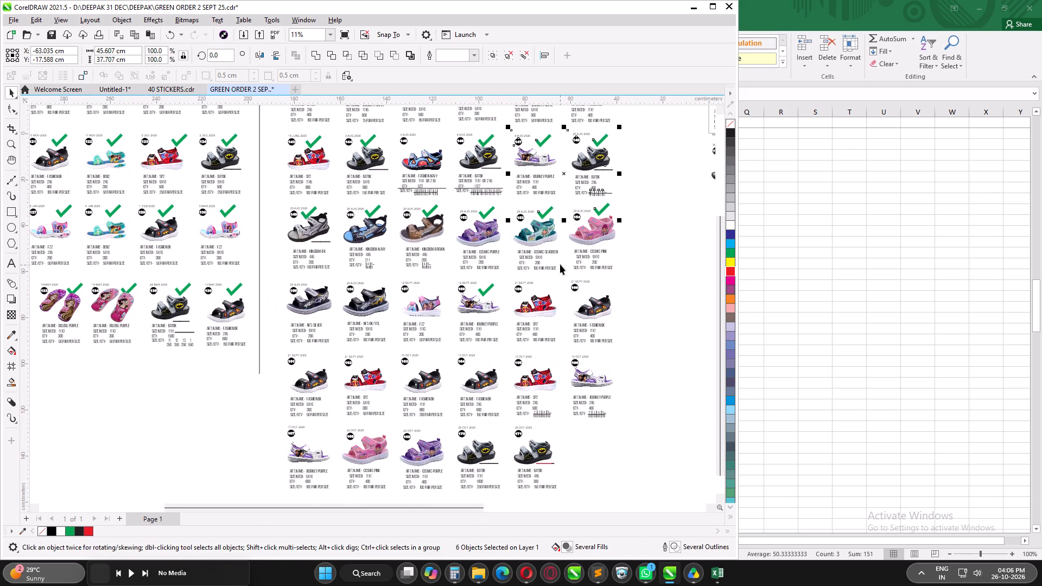
pyautogui.click(647, 285)
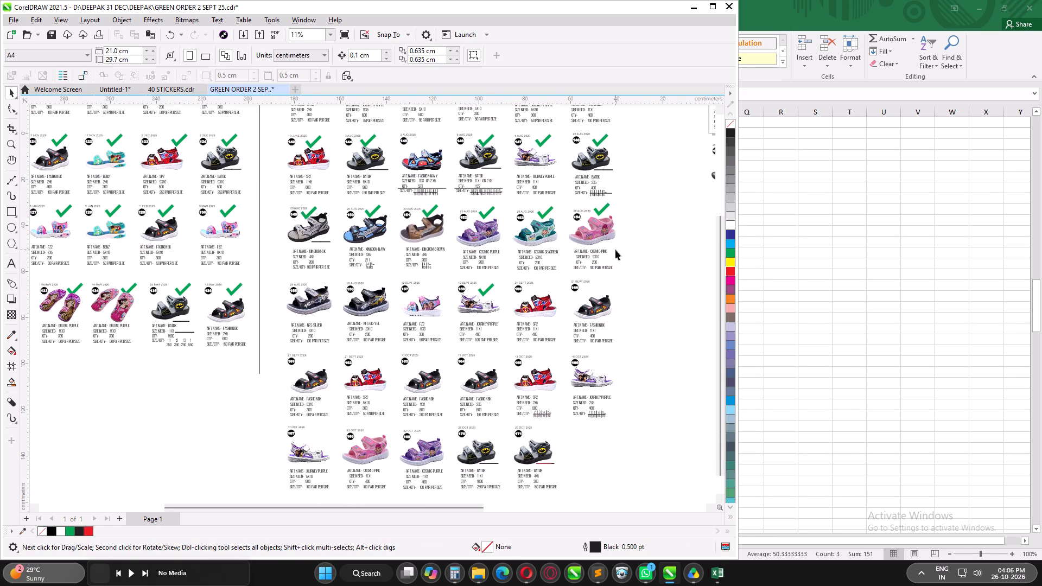
# Review the older order cards and inspect the Glamour Pink sandal on order card 139 up close.
pyautogui.scroll(-3, 615, 250)
pyautogui.moveTo(615, 253); pyautogui.dragTo(512, 380, button='middle')
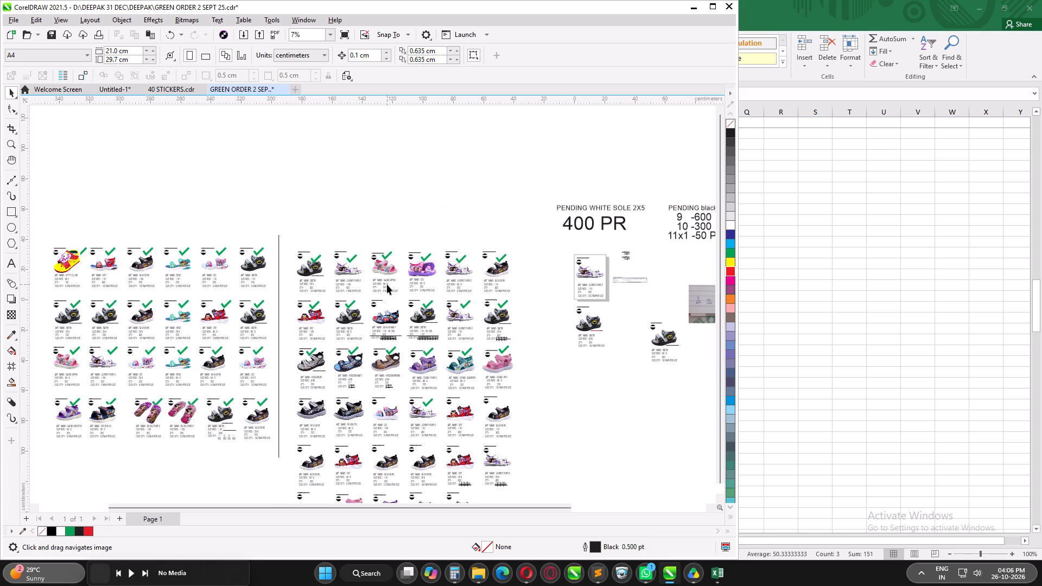
pyautogui.scroll(7, 85, 449)
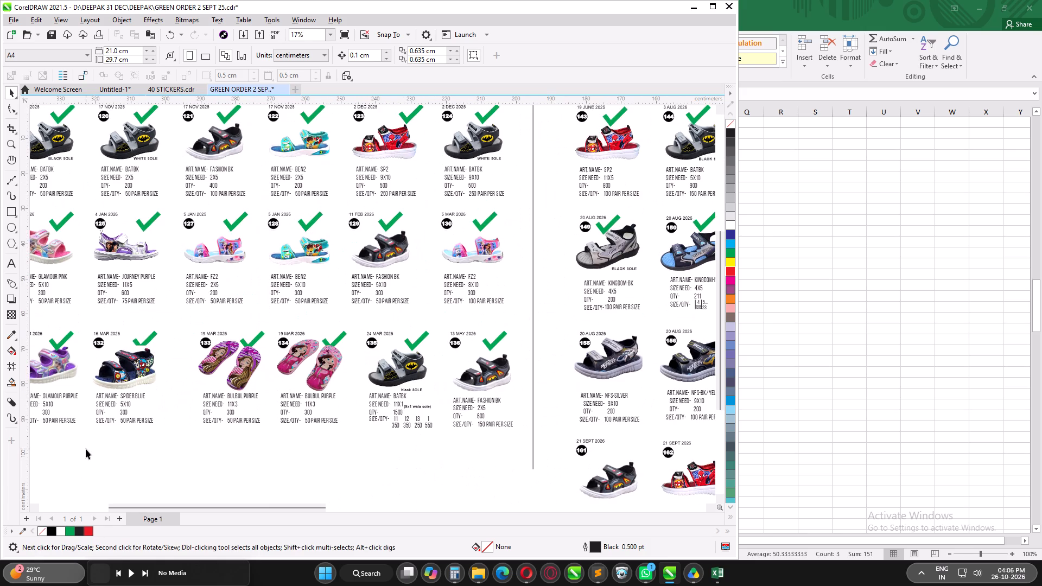
pyautogui.scroll(-5, 86, 449)
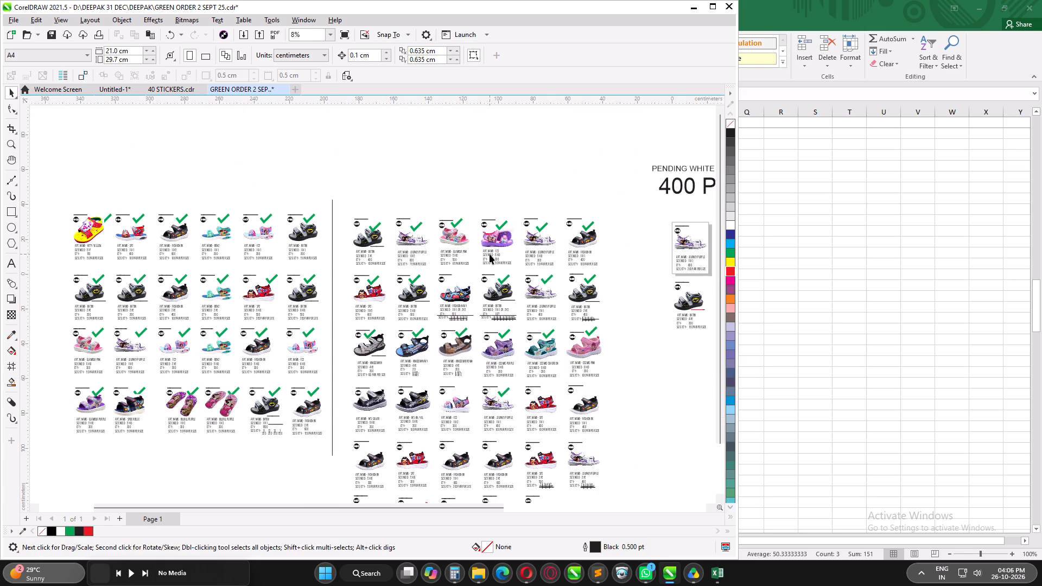
pyautogui.scroll(11, 465, 235)
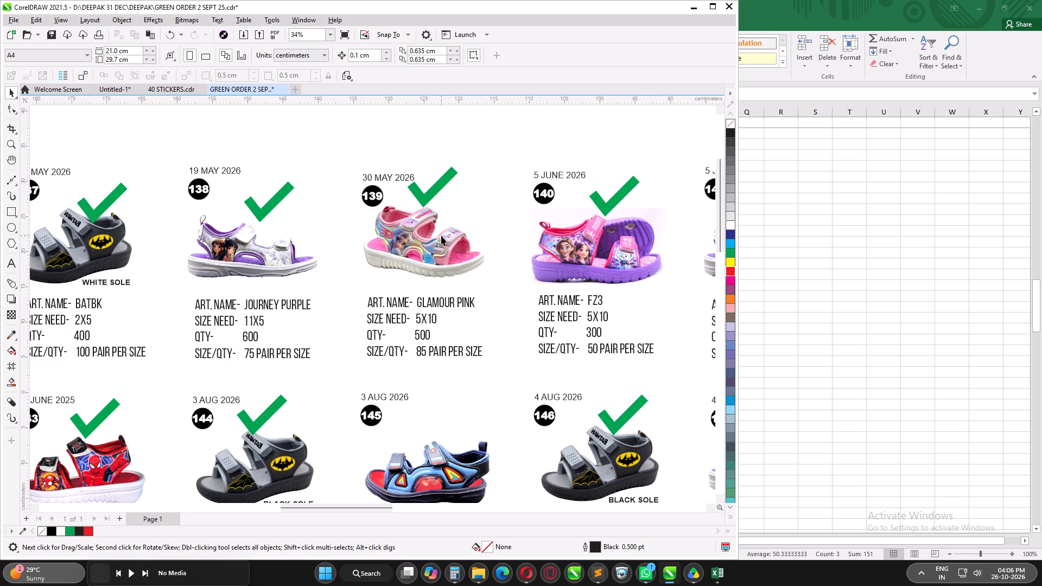
pyautogui.scroll(9, 442, 226)
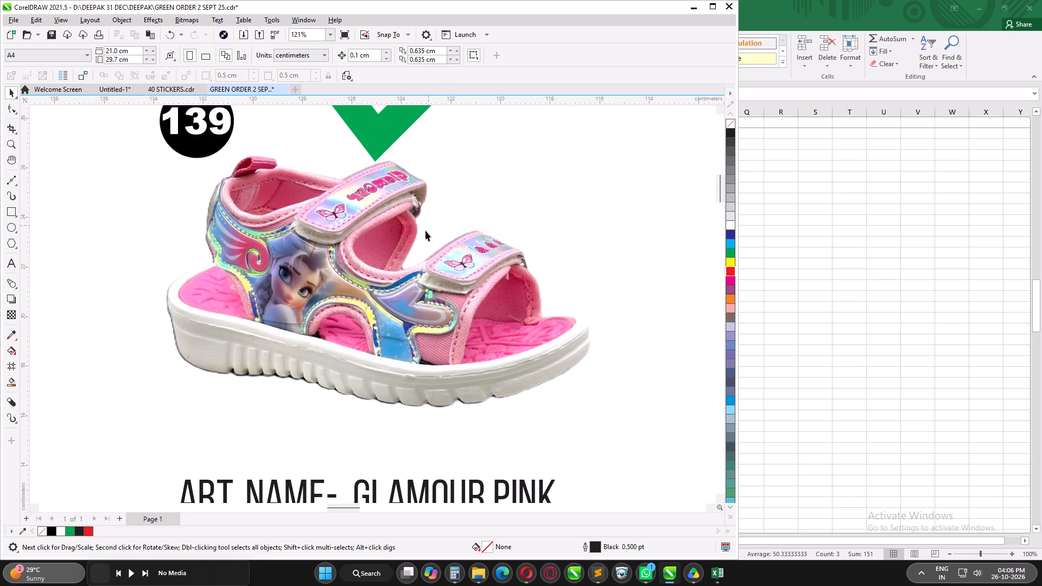
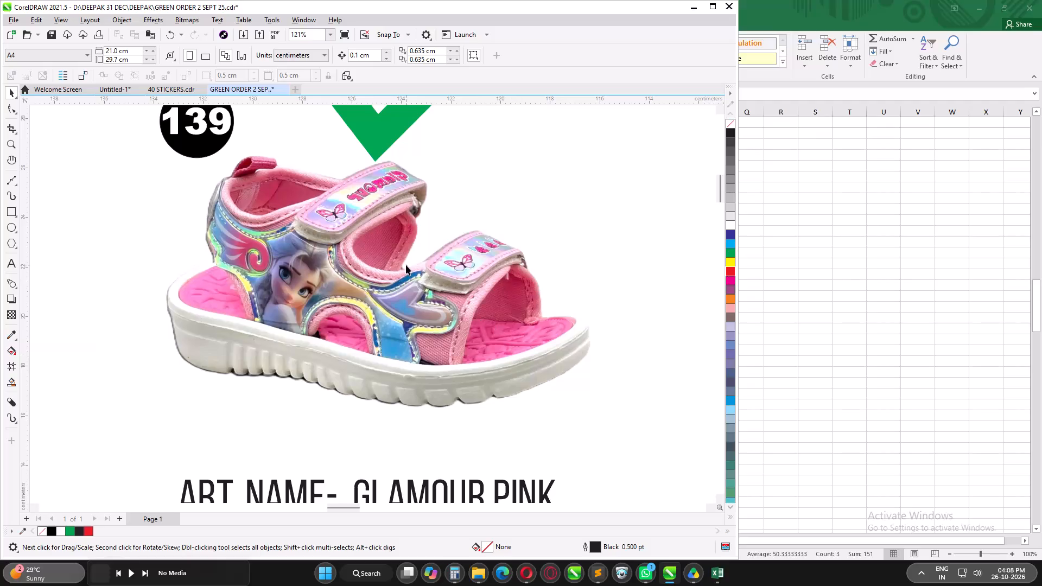
# Review the order cards from 137 onward down to the most recent rows without green ticks.
pyautogui.scroll(-13, 406, 265)
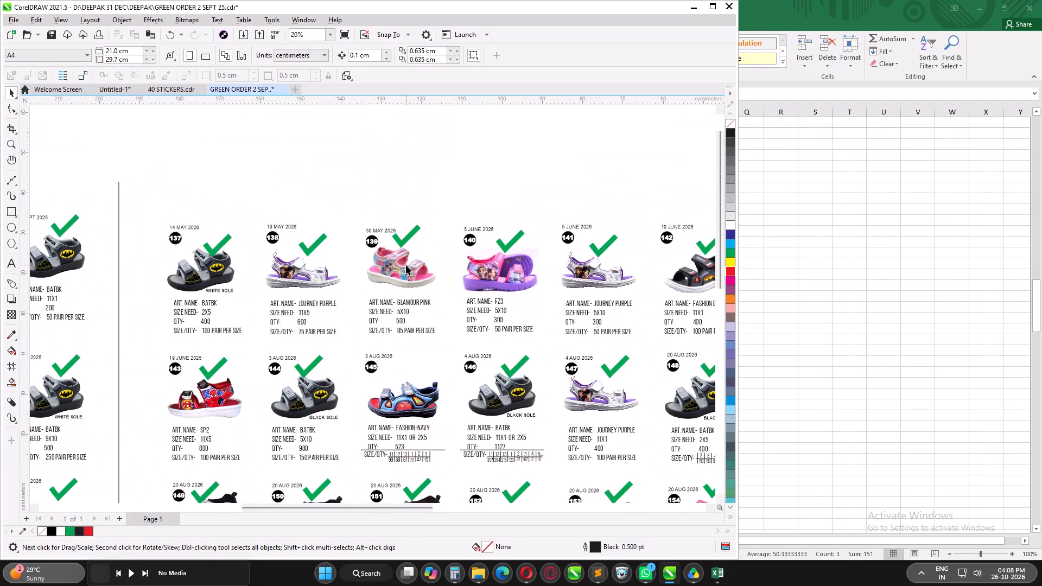
pyautogui.scroll(-5, 406, 265)
pyautogui.moveTo(415, 270); pyautogui.dragTo(264, 200, button='middle')
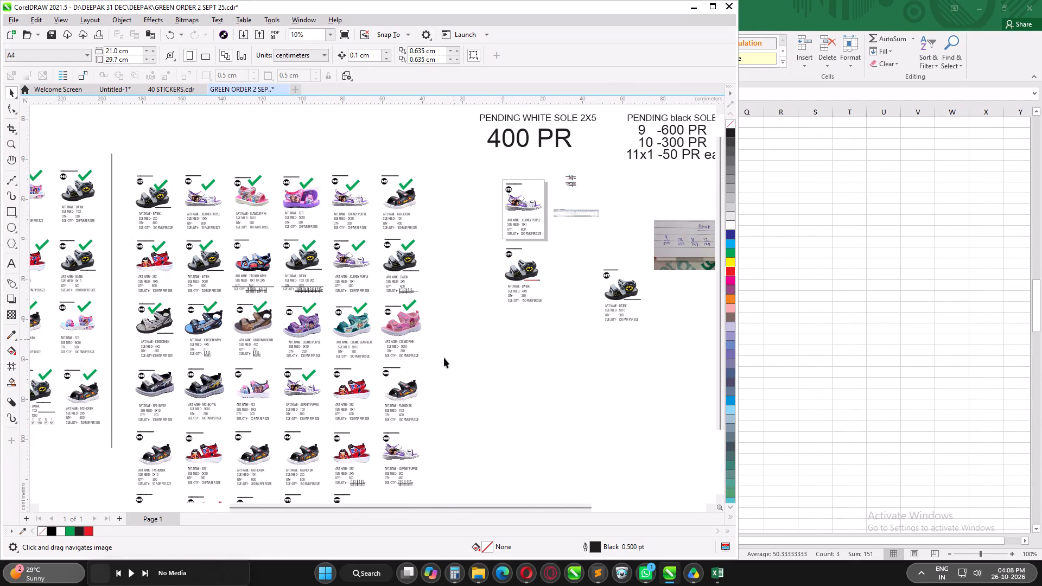
pyautogui.moveTo(437, 454); pyautogui.dragTo(423, 298, button='middle')
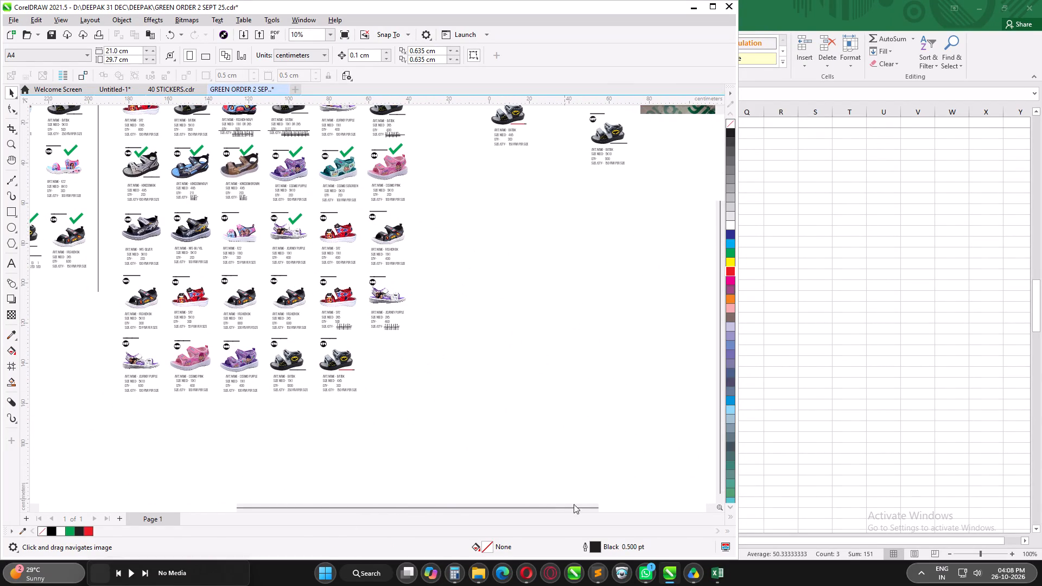
# Switch to Sublime Text and show PACKET CANCEL.TXT beside the order cards, with the cursor ending the "11= 04" line.
pyautogui.click(594, 574)
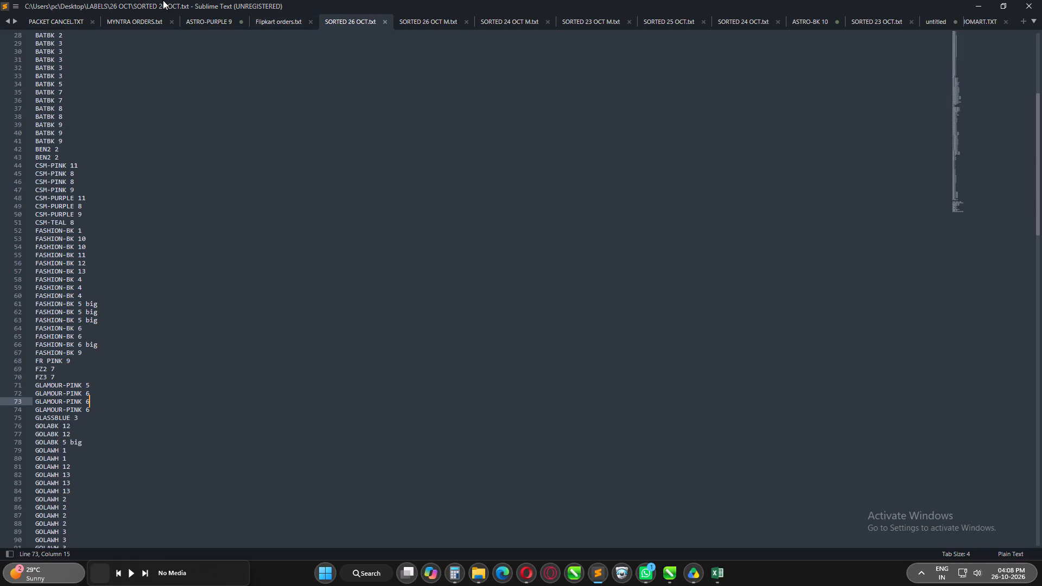
pyautogui.click(47, 22)
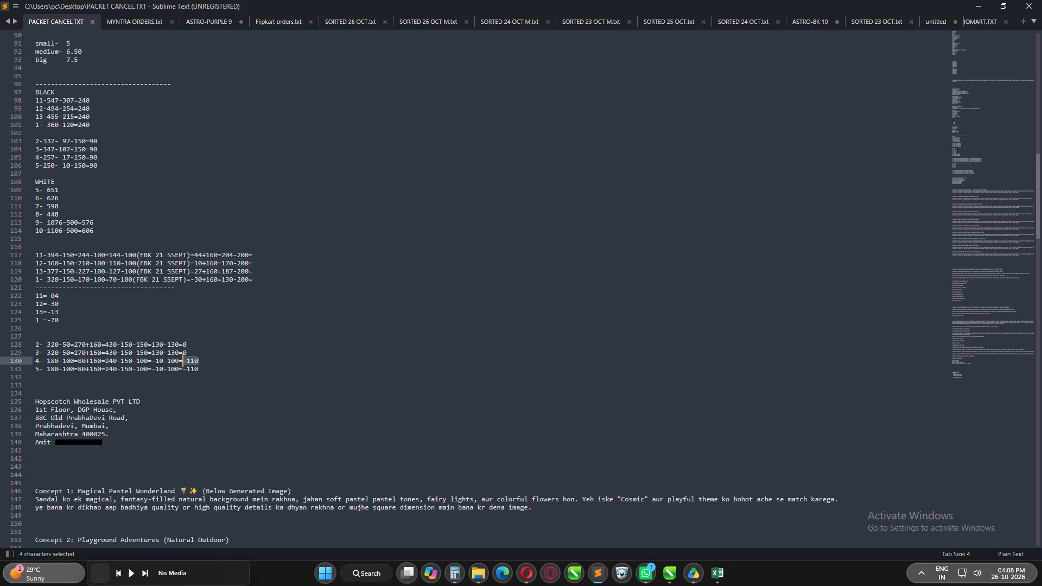
pyautogui.click(997, 0)
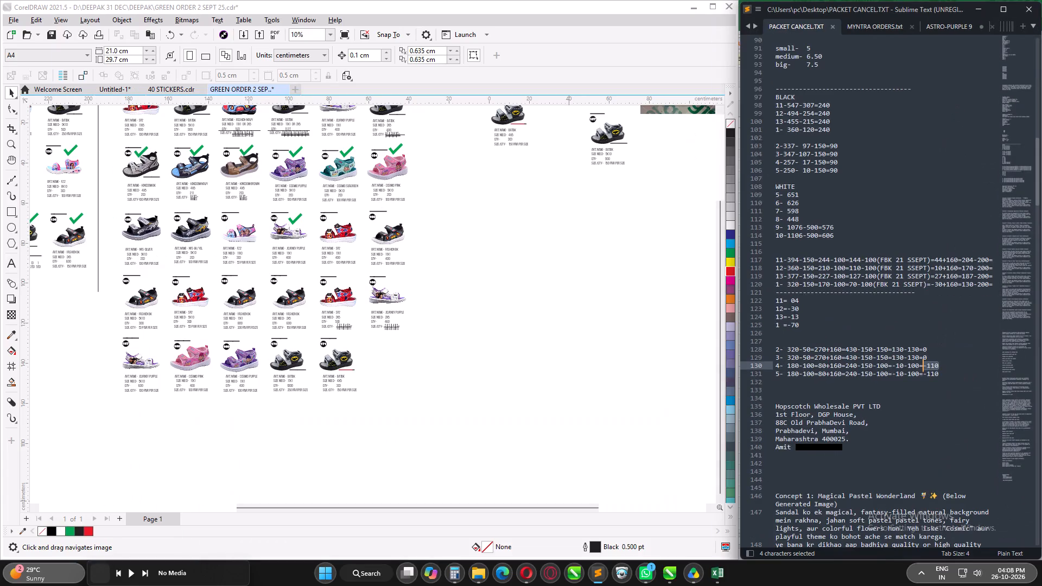
pyautogui.click(819, 300)
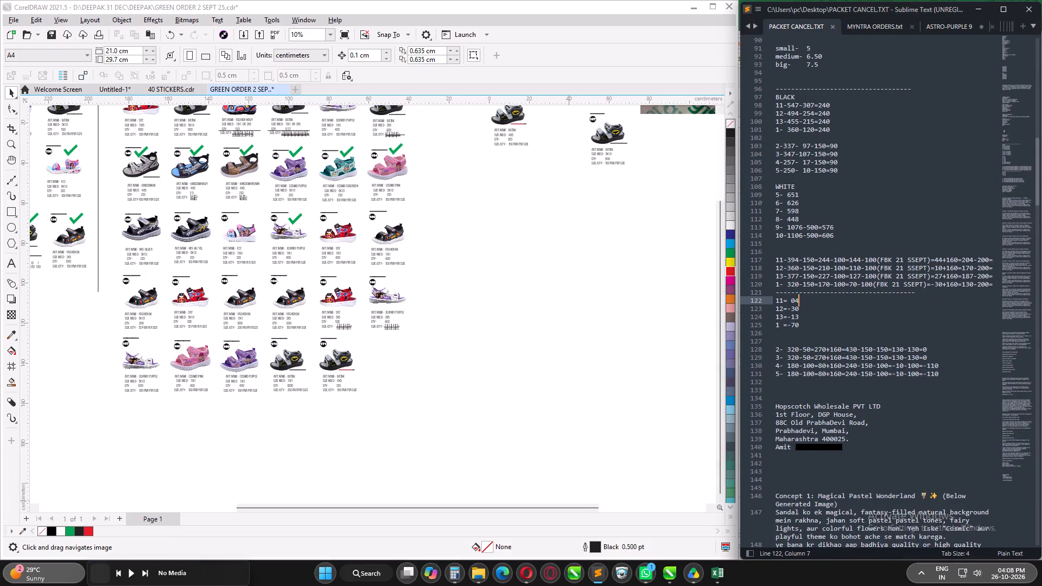
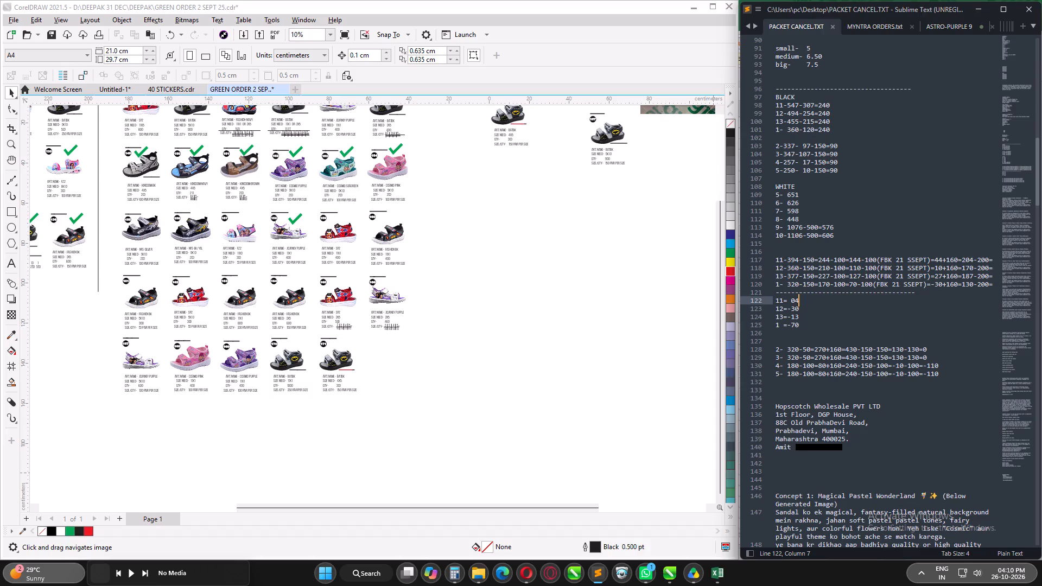
# Append +100 to the 11, 12, 13 and 1 size lines below the dashed separator in PACKET CANCEL.TXT.
pyautogui.write('+100')
pyautogui.press('Down')
pyautogui.write('+21')
pyautogui.press('BackSpace')
pyautogui.press('BackSpace')
pyautogui.write('100')
pyautogui.press('Down')
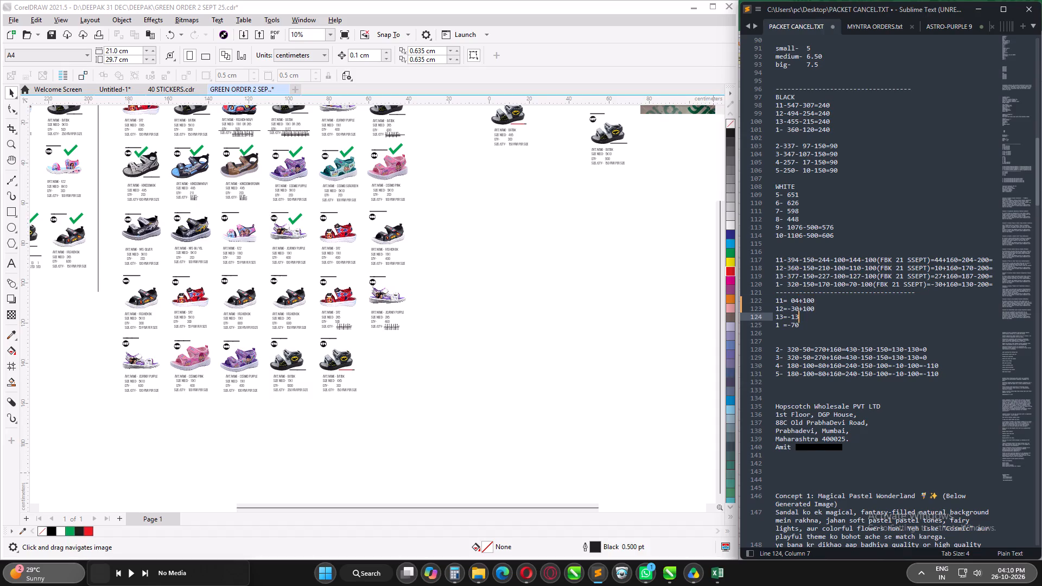
pyautogui.write('+100')
pyautogui.press('Down')
pyautogui.press('+')
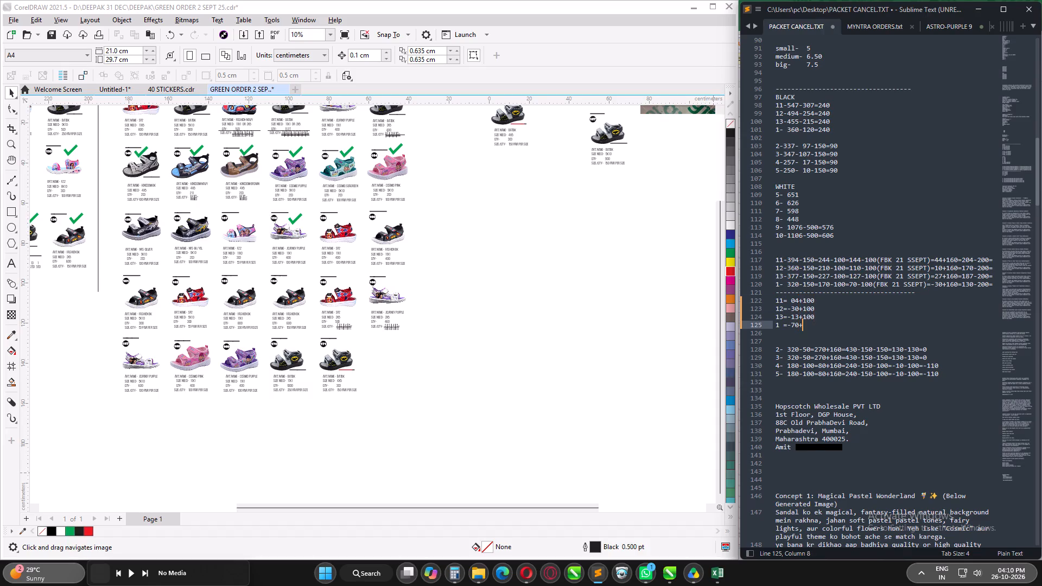
pyautogui.write('100')
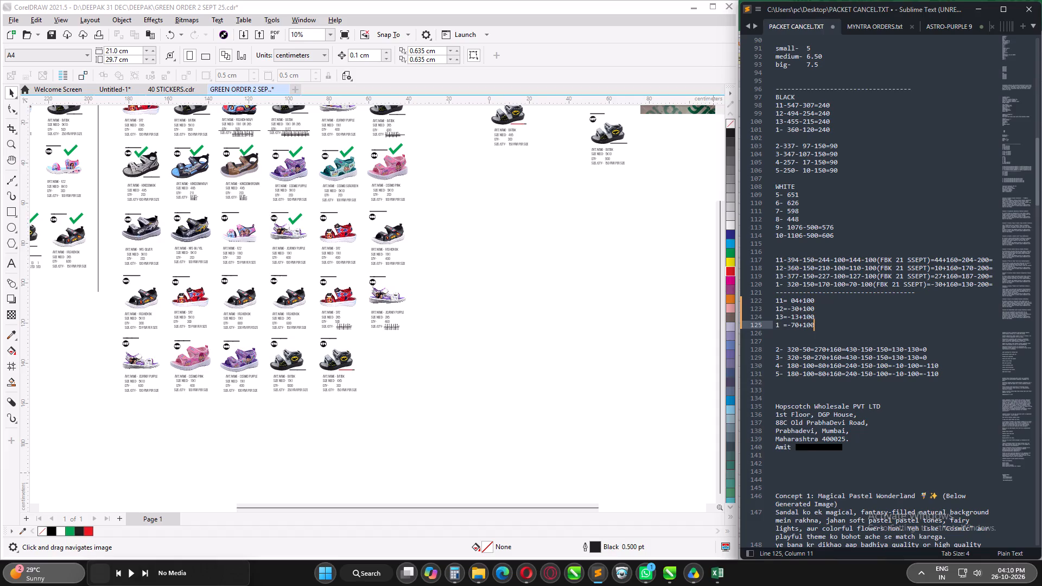
# Append +100 to the calculation lines for sizes 2, 3, 4 and 5.
pyautogui.click(948, 349)
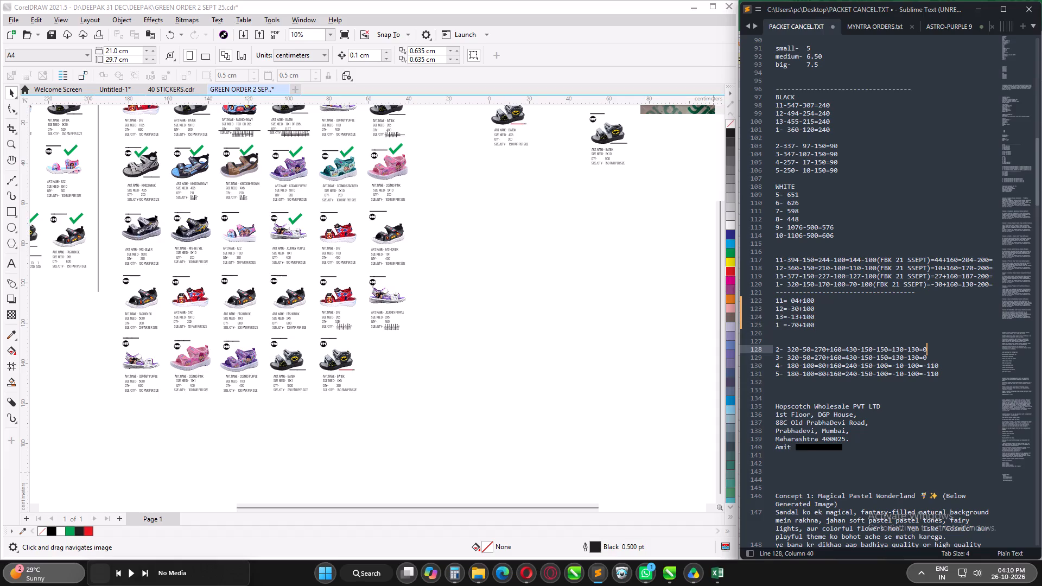
pyautogui.write('+100')
pyautogui.press('Down')
pyautogui.write('+100')
pyautogui.press('Down')
pyautogui.write('+100')
pyautogui.press('Down')
pyautogui.write('+100')
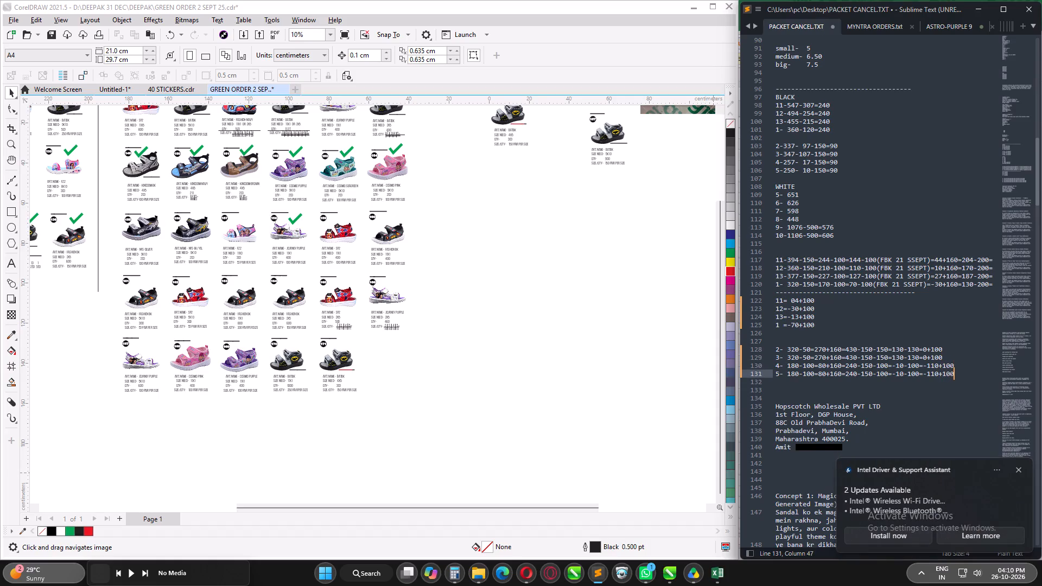
# End each of the size 2, 3, 4 and 5 calculation lines with an equals sign.
pyautogui.press('=')
pyautogui.press('Up')
pyautogui.press('=')
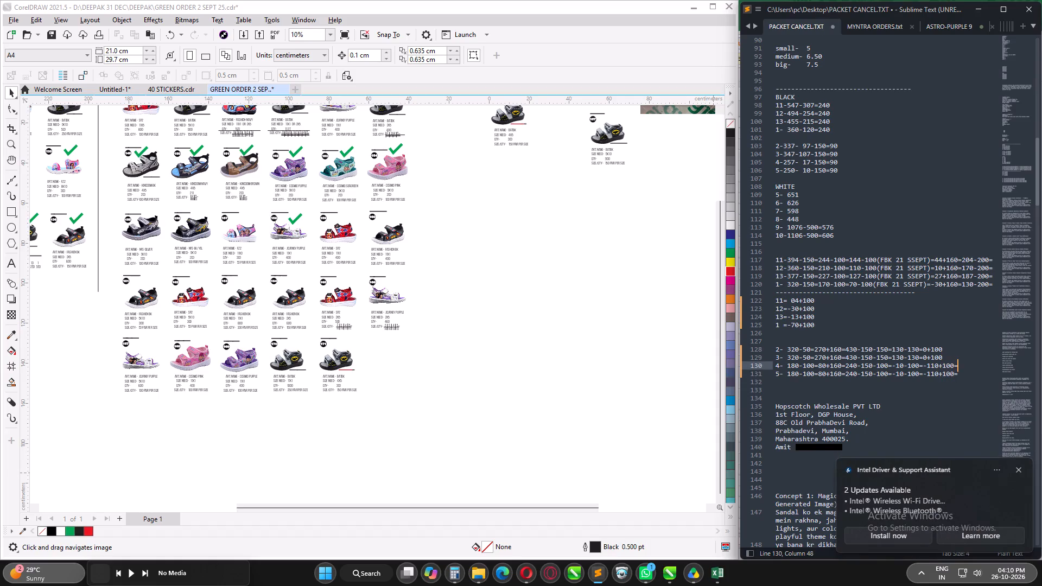
pyautogui.press('Up')
pyautogui.press('-')
pyautogui.press('Insert')
pyautogui.press('=')
pyautogui.press('BackSpace')
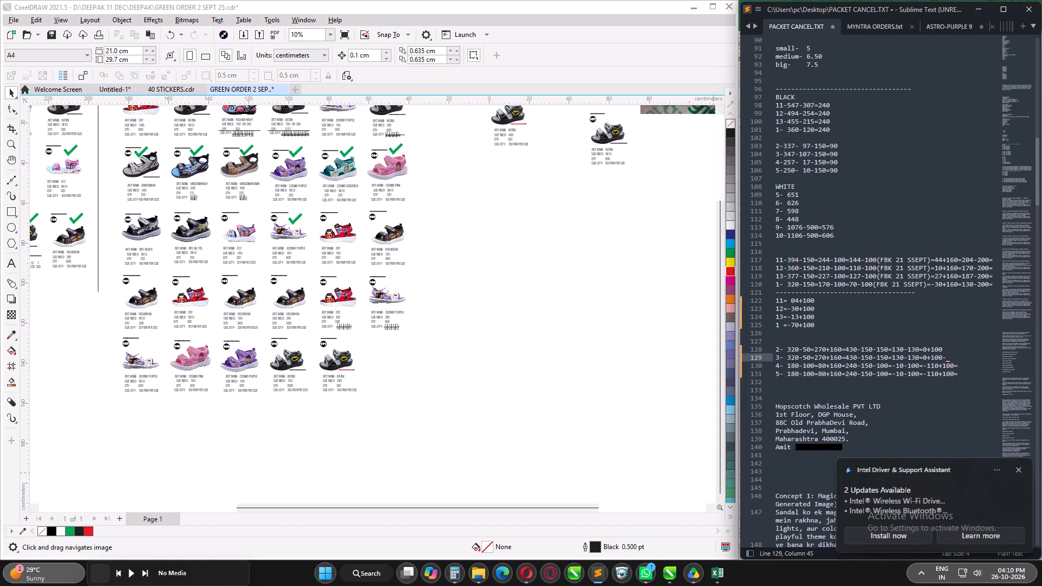
pyautogui.press('Insert')
pyautogui.press('BackSpace')
pyautogui.press('=')
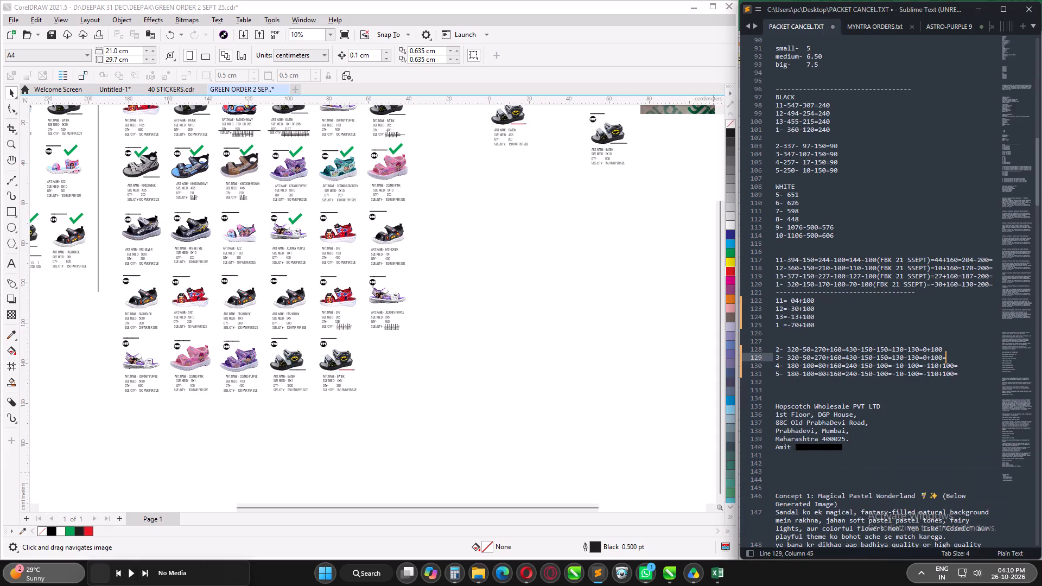
pyautogui.press('Right')
pyautogui.click(965, 348)
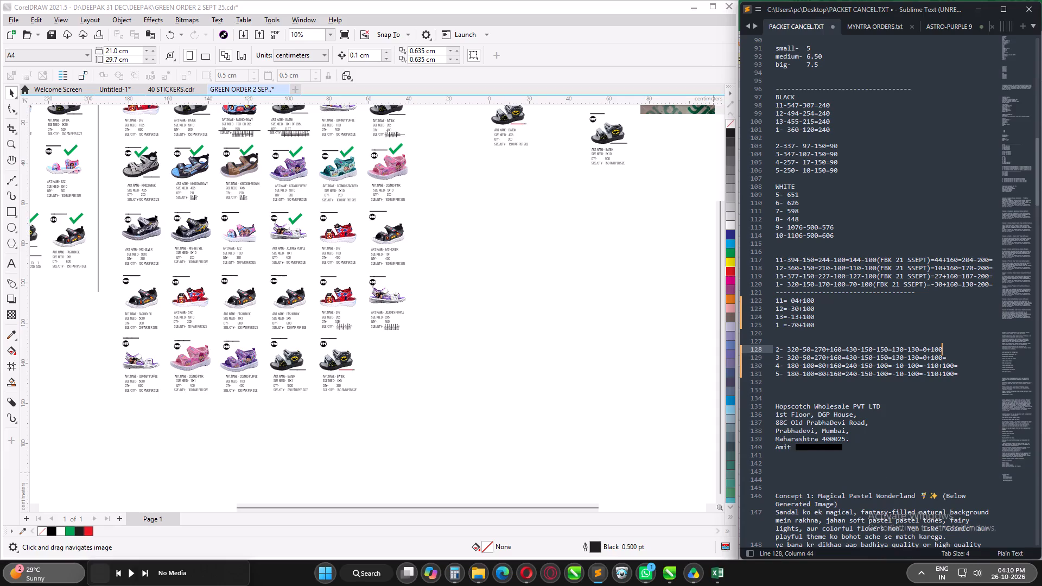
pyautogui.press('=')
# Enter the results 100 for sizes 2 and 3 and -10 for sizes 4 and 5.
pyautogui.write('100')
pyautogui.press('Down')
pyautogui.write('100')
pyautogui.press('Down')
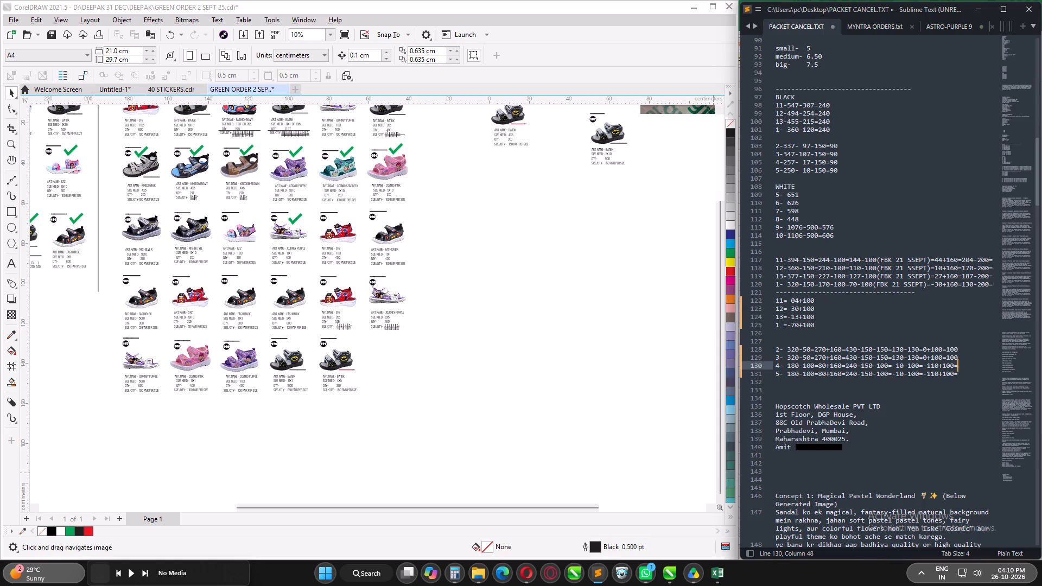
pyautogui.write('-10')
pyautogui.press('Right')
pyautogui.press('Down')
pyautogui.press('Left')
pyautogui.write('-10')
pyautogui.press('Up')
pyautogui.press('Up')
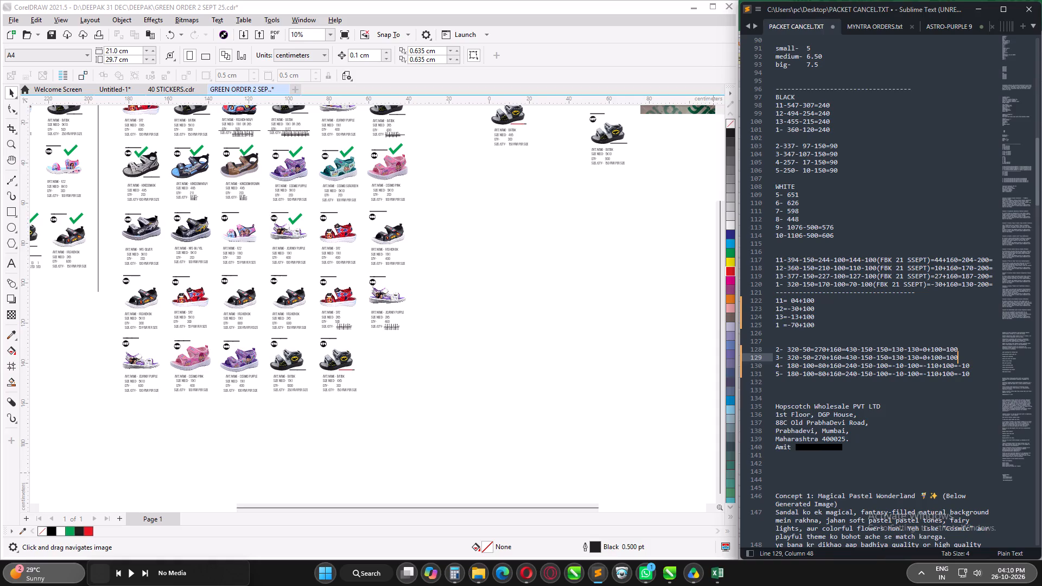
pyautogui.press('Up')
pyautogui.press('Up')
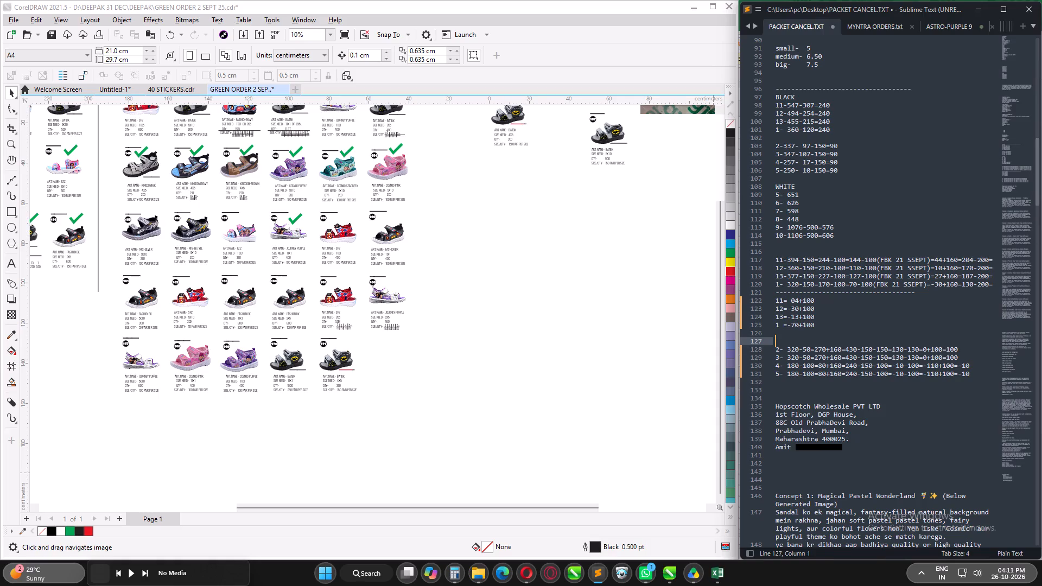
# Complete the size 11, 12, 13 and 1 lines below the separator with =104, =70, =187 and =30.
pyautogui.click(814, 300)
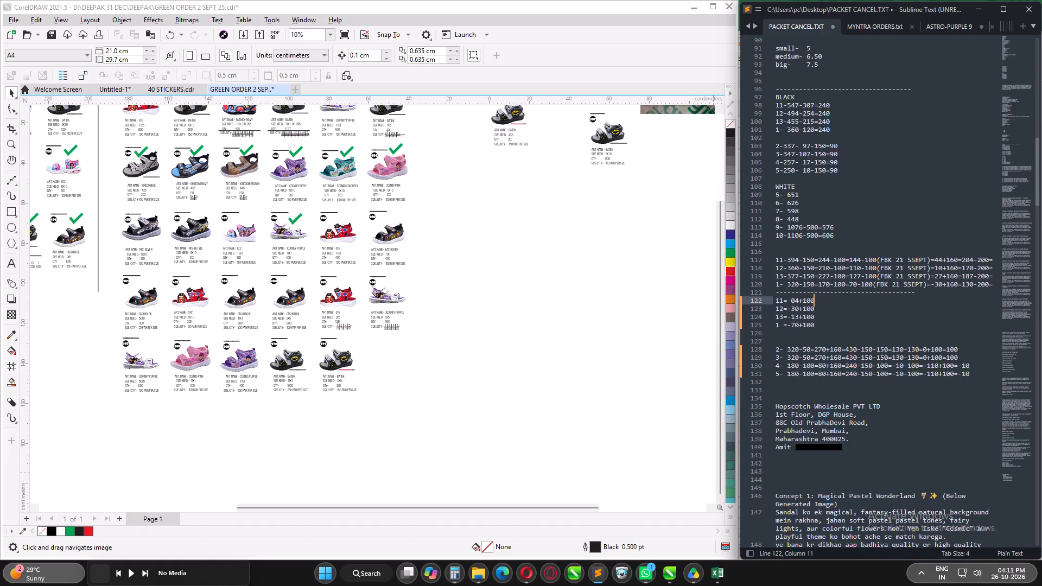
pyautogui.press('=')
pyautogui.write('104')
pyautogui.press('Down')
pyautogui.press('=')
pyautogui.press('Down')
pyautogui.press('=')
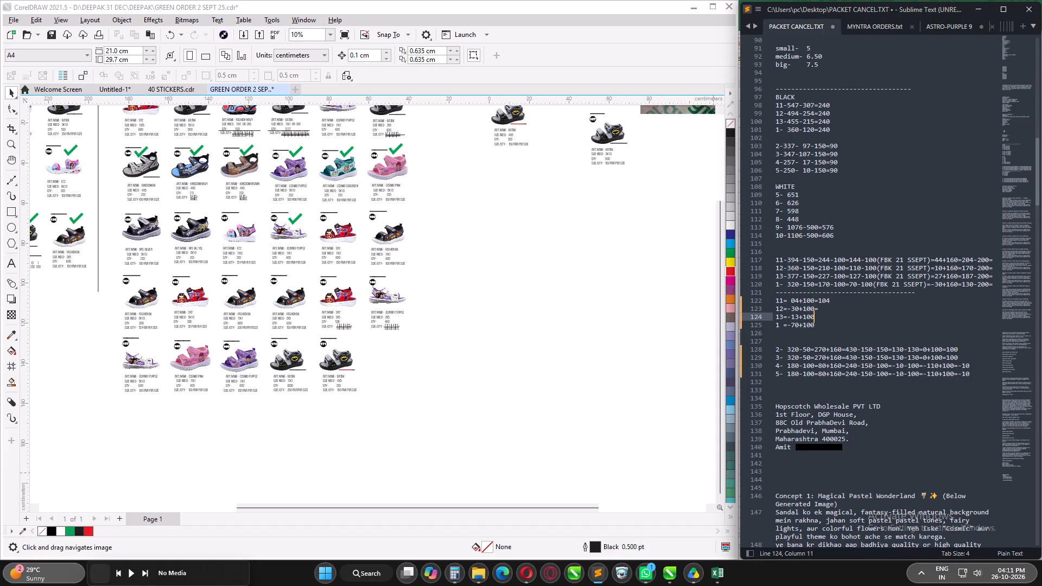
pyautogui.press('Down')
pyautogui.press('=')
pyautogui.press('Up')
pyautogui.press('Up')
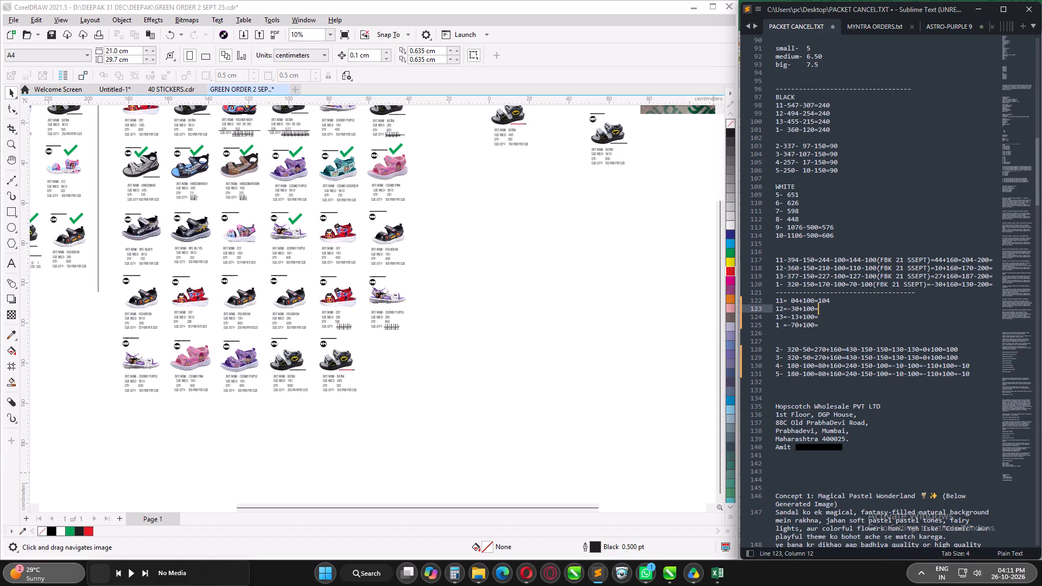
pyautogui.write('70')
pyautogui.press('Down')
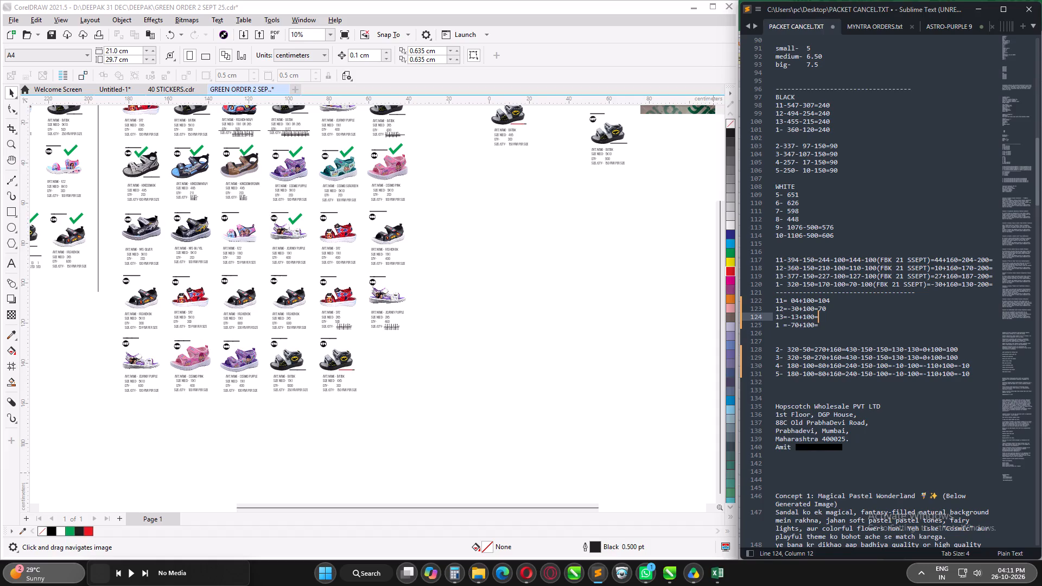
pyautogui.write('187')
pyautogui.press('Down')
pyautogui.write('30')
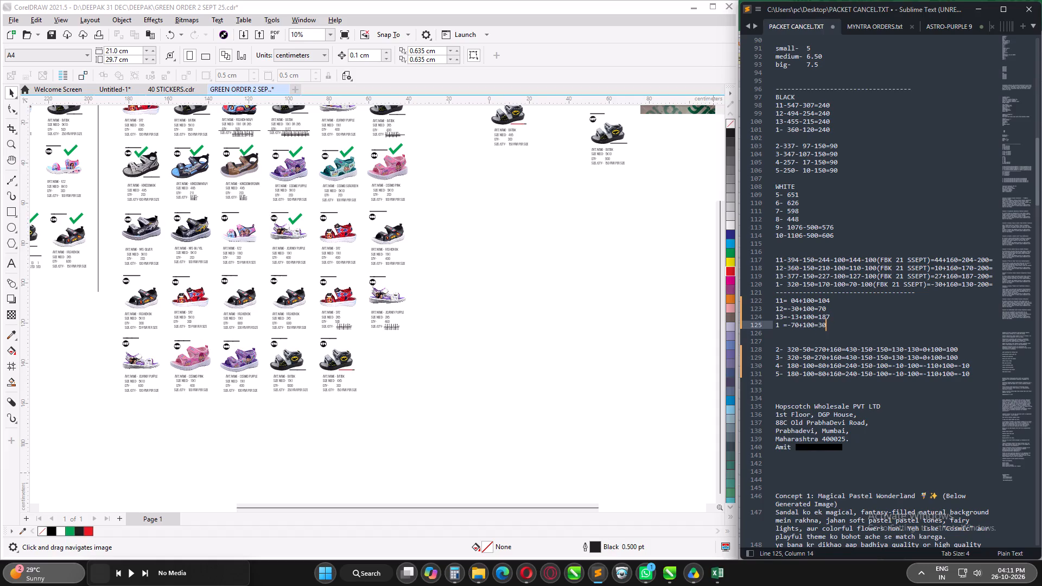
pyautogui.press('Right')
pyautogui.press('Left')
# Check order cards 161 to 171, and append -200 to the size 11, 12, 13 and 1 lines below the separator.
pyautogui.scroll(7, 230, 365)
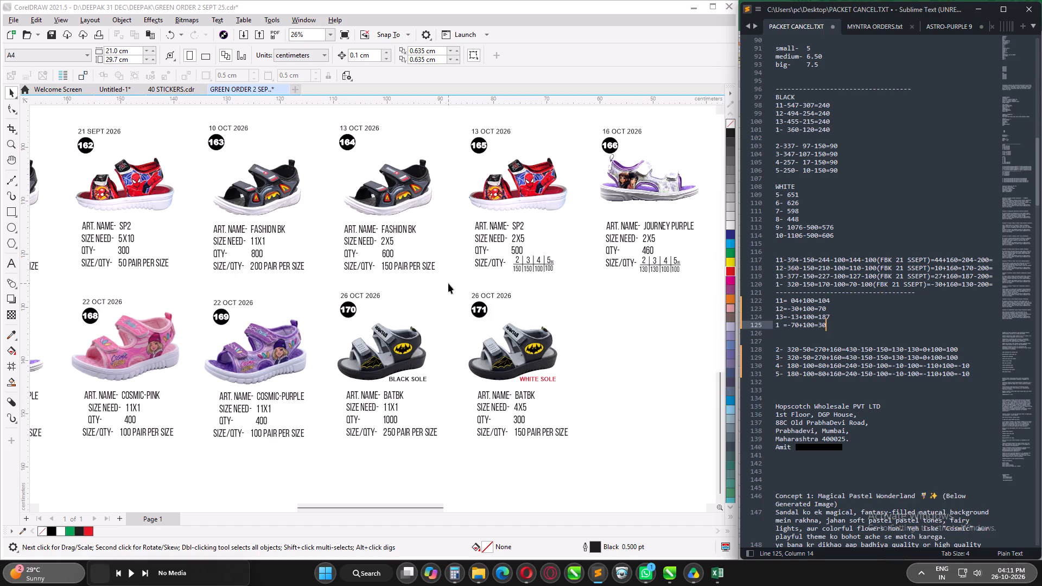
pyautogui.scroll(-2, 448, 283)
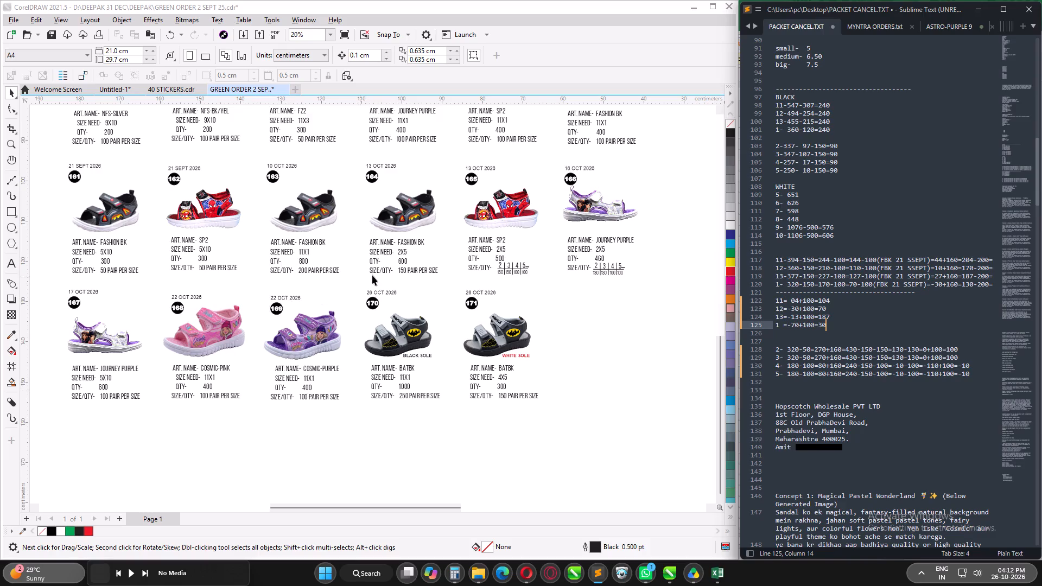
pyautogui.moveTo(476, 261); pyautogui.dragTo(459, 273, button='middle')
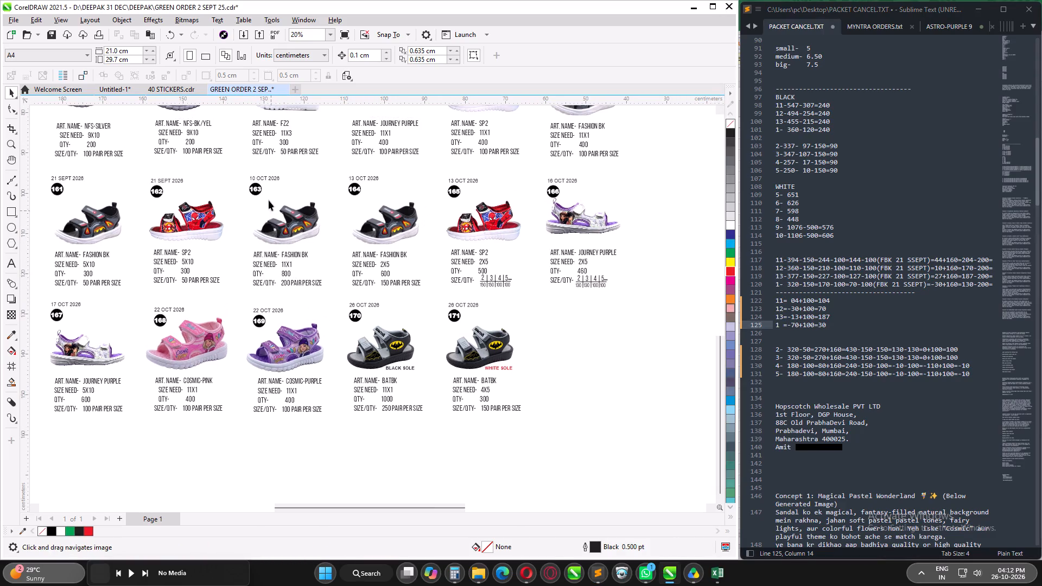
pyautogui.moveTo(324, 215); pyautogui.dragTo(326, 243, button='middle')
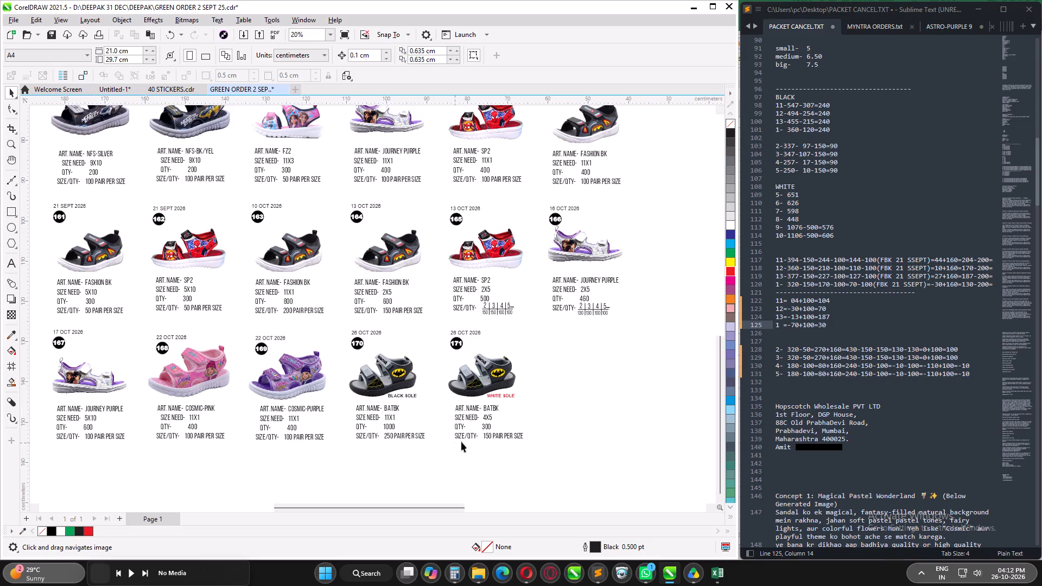
pyautogui.click(844, 299)
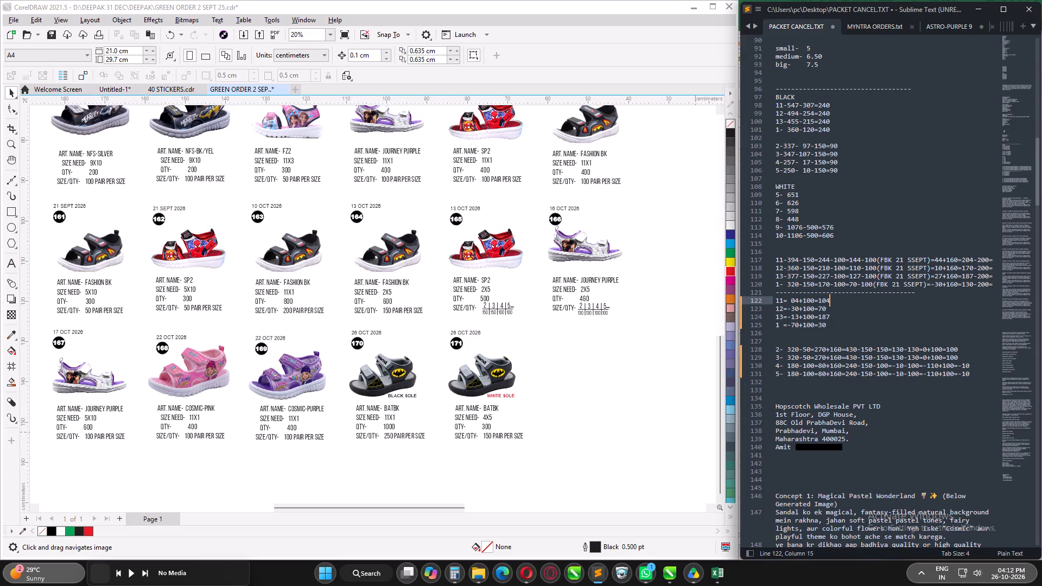
pyautogui.press('-')
pyautogui.write('200')
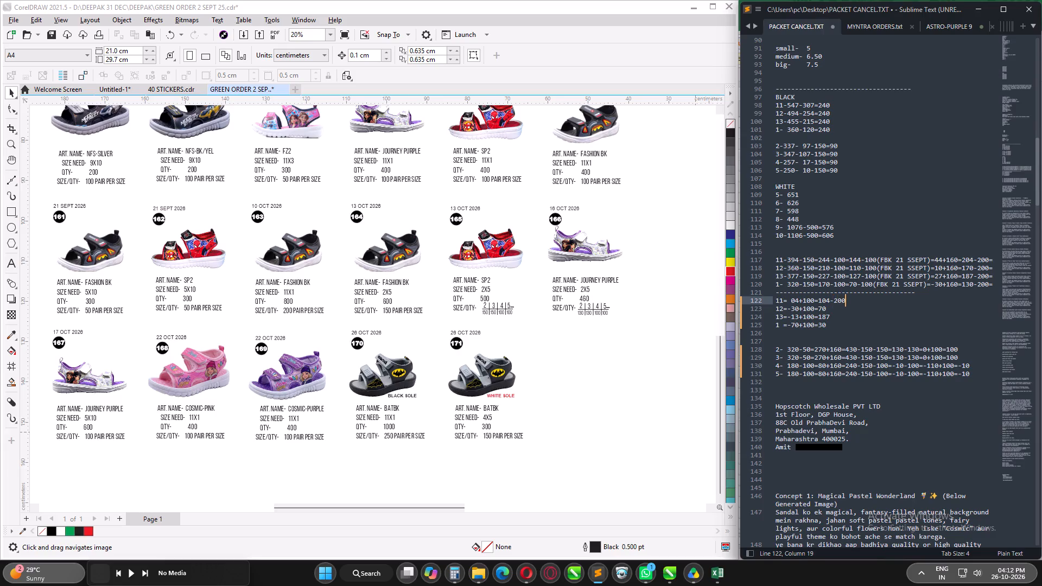
pyautogui.moveTo(865, 300); pyautogui.dragTo(846, 303)
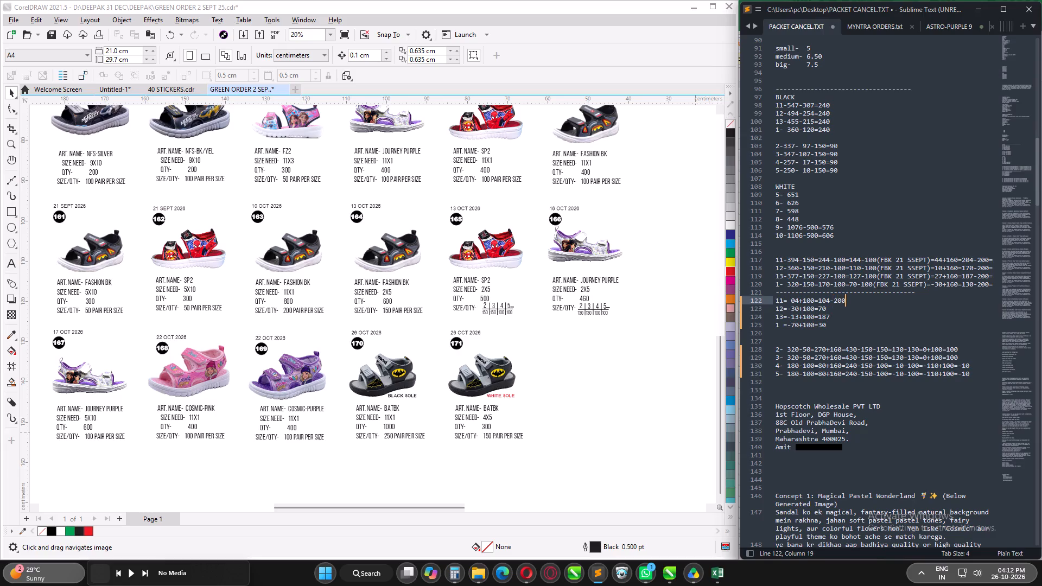
pyautogui.moveTo(846, 303); pyautogui.dragTo(831, 303)
pyautogui.hotkey('ctrl', 'c')
pyautogui.click(837, 305)
pyautogui.hotkey('ctrl', 'v')
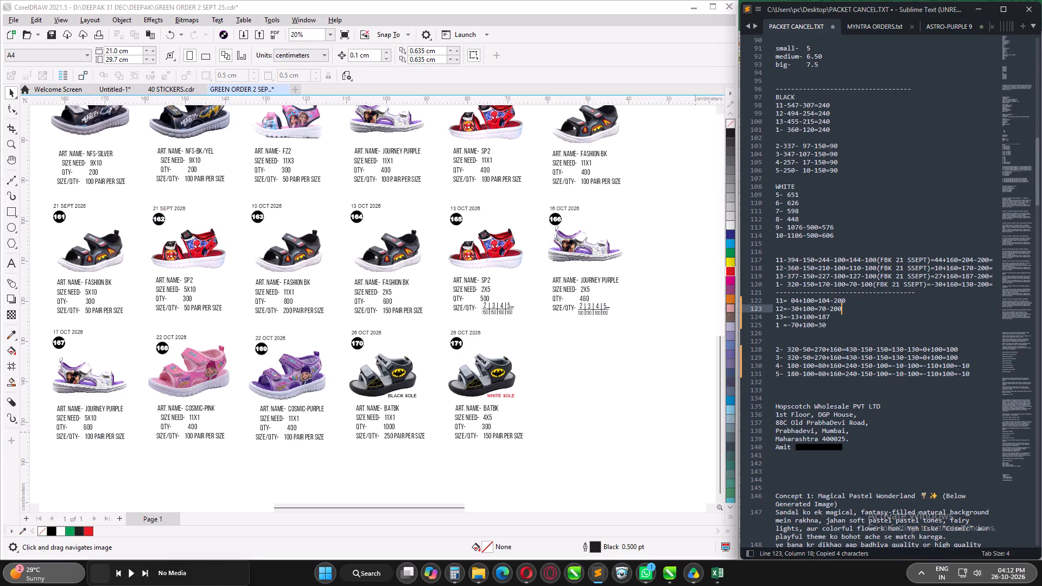
pyautogui.click(833, 314)
pyautogui.hotkey('ctrl', 'v')
pyautogui.click(832, 324)
pyautogui.hotkey('ctrl', 'v')
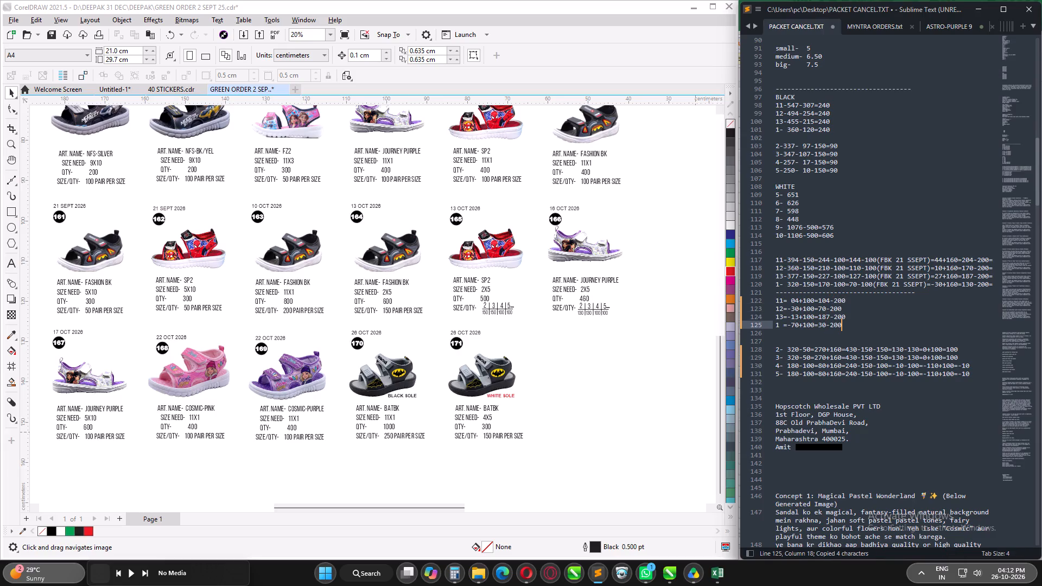
# Add an equals sign after -200 on each of the size 11, 12, 13 and 1 lines.
pyautogui.press('=')
pyautogui.click(854, 317)
pyautogui.press('=')
pyautogui.click(850, 310)
pyautogui.press('=')
pyautogui.click(852, 301)
pyautogui.press('=')
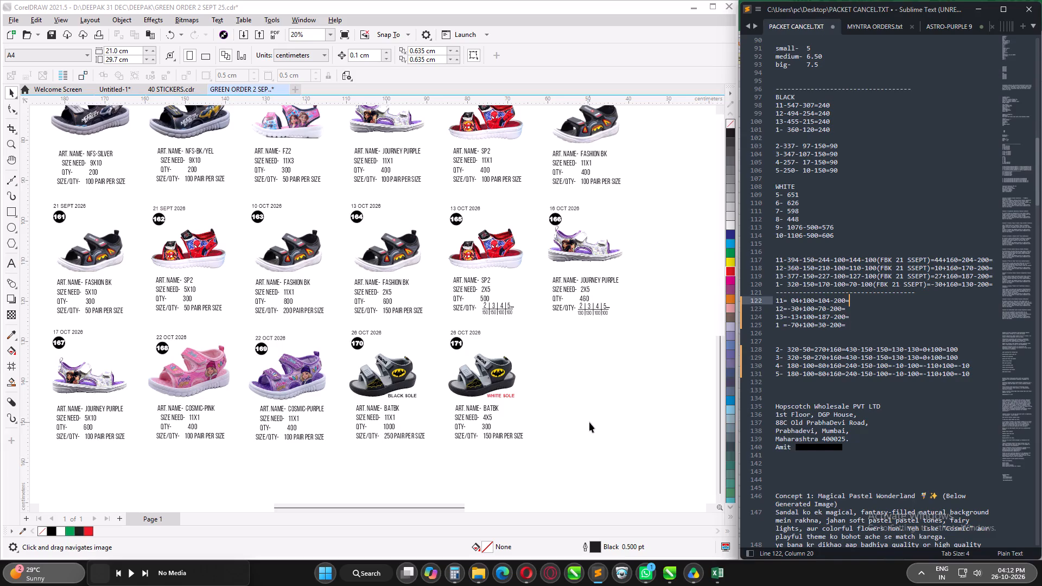
# Examine order cards 162 to 171 in CorelDRAW for the quantities ordered in sizes 2 to 5.
pyautogui.scroll(-6, 589, 422)
pyautogui.moveTo(612, 367); pyautogui.dragTo(456, 380, button='middle')
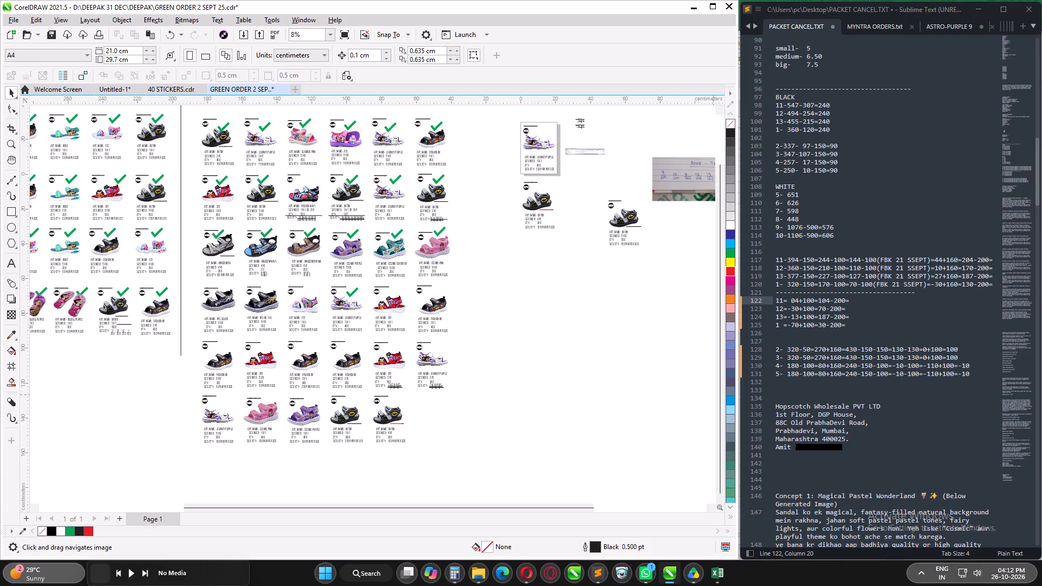
pyautogui.click(961, 349)
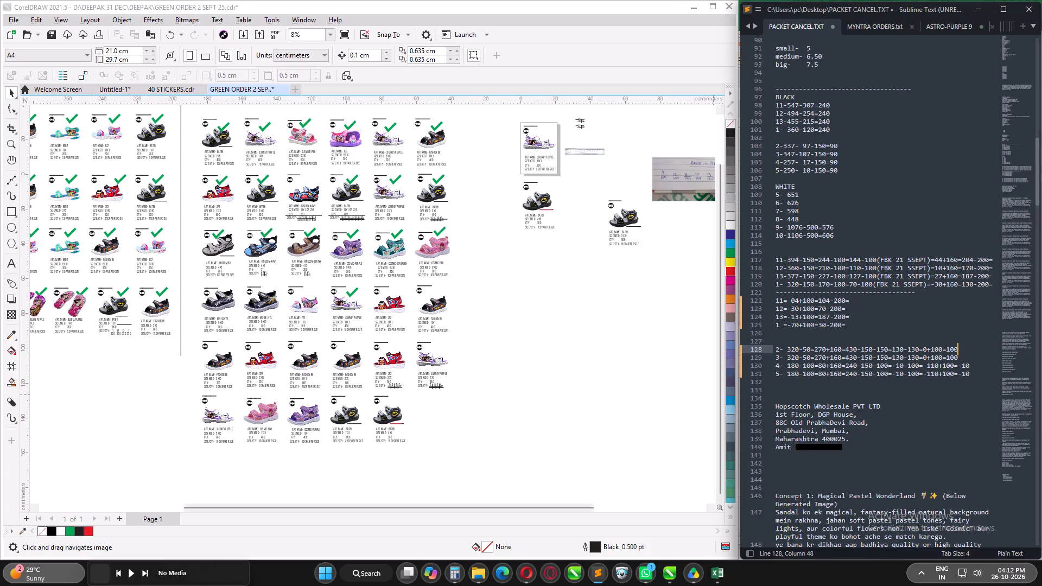
pyautogui.scroll(8, 344, 396)
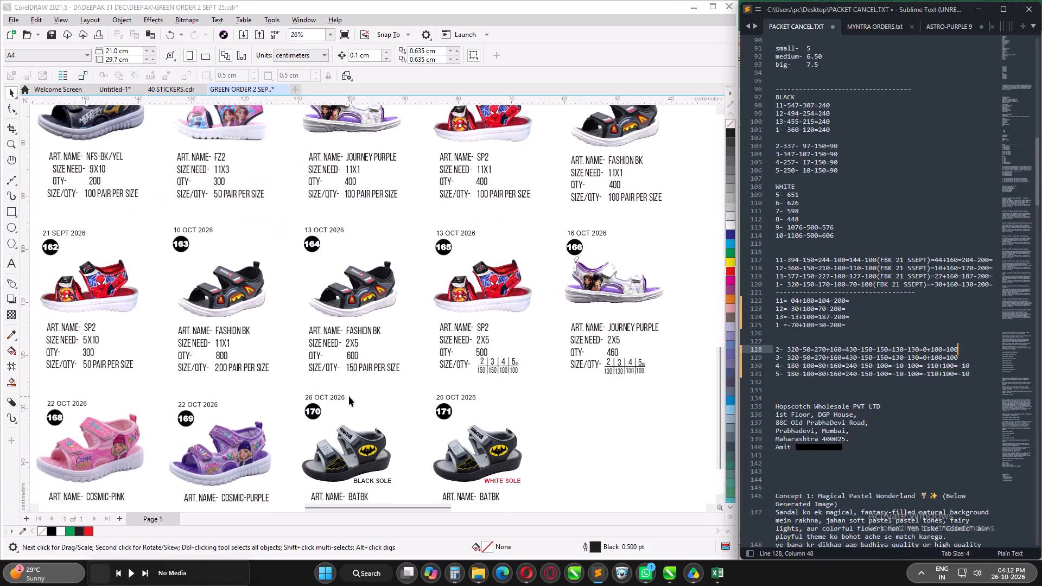
pyautogui.moveTo(349, 396); pyautogui.dragTo(368, 338, button='middle')
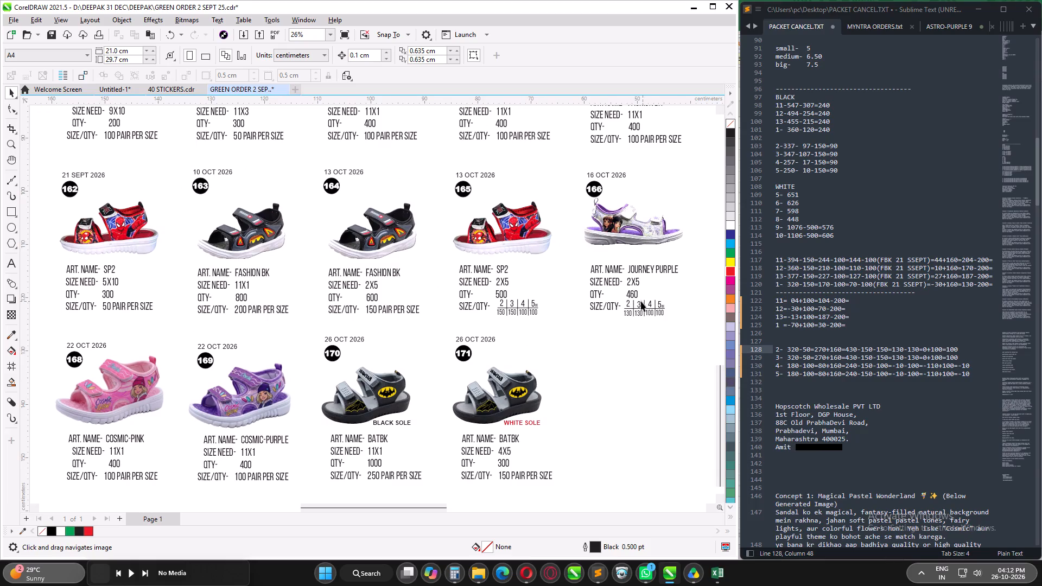
pyautogui.moveTo(478, 320); pyautogui.dragTo(632, 218, button='middle')
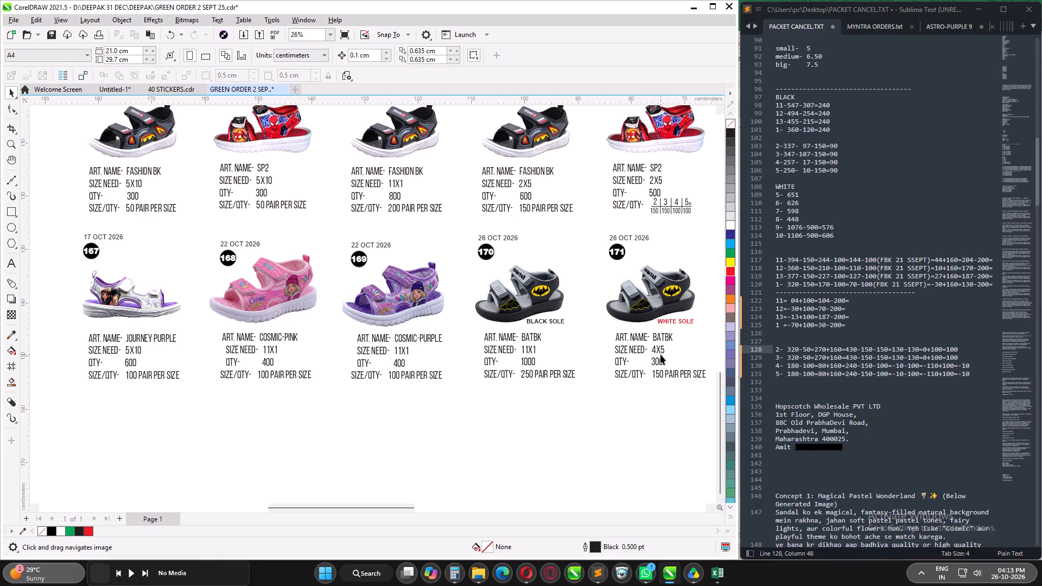
pyautogui.moveTo(660, 354); pyautogui.dragTo(528, 354, button='middle')
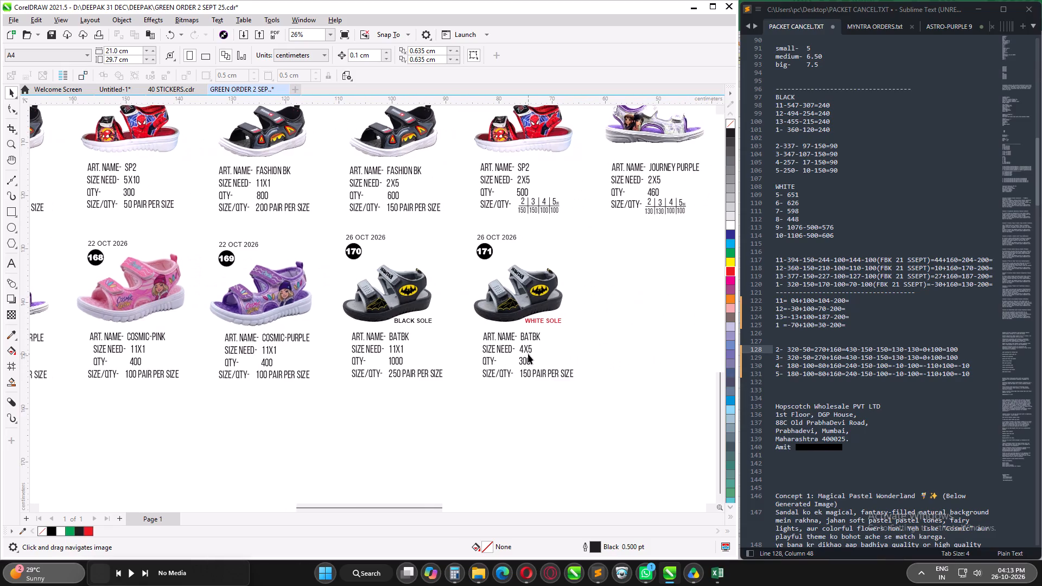
pyautogui.scroll(5, 528, 354)
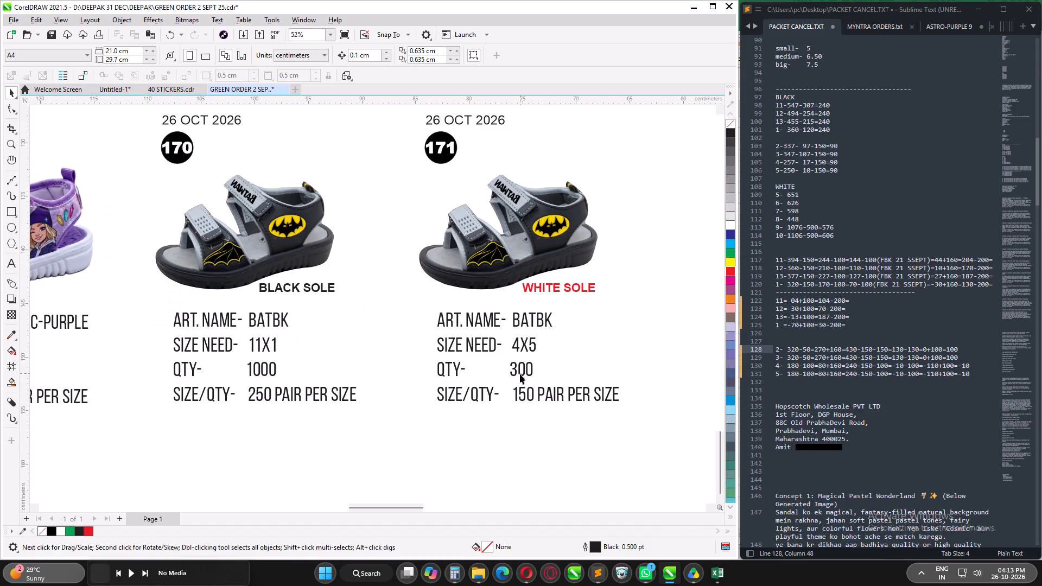
# Append +0= to the size 2 and size 3 calculation lines in PACKET CANCEL.
pyautogui.click(966, 348)
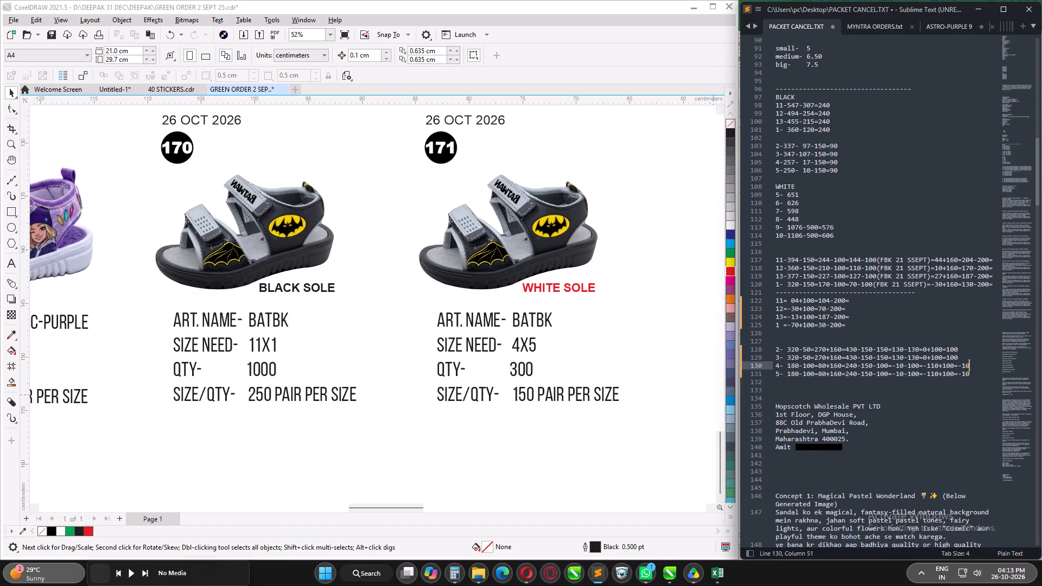
pyautogui.click(973, 364)
pyautogui.click(958, 345)
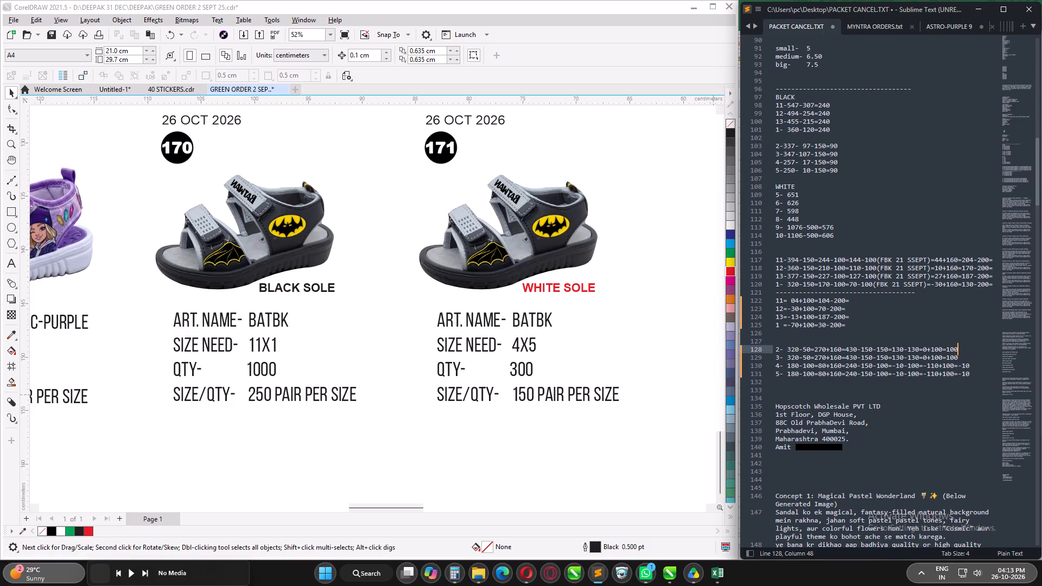
pyautogui.press('=')
pyautogui.click(964, 355)
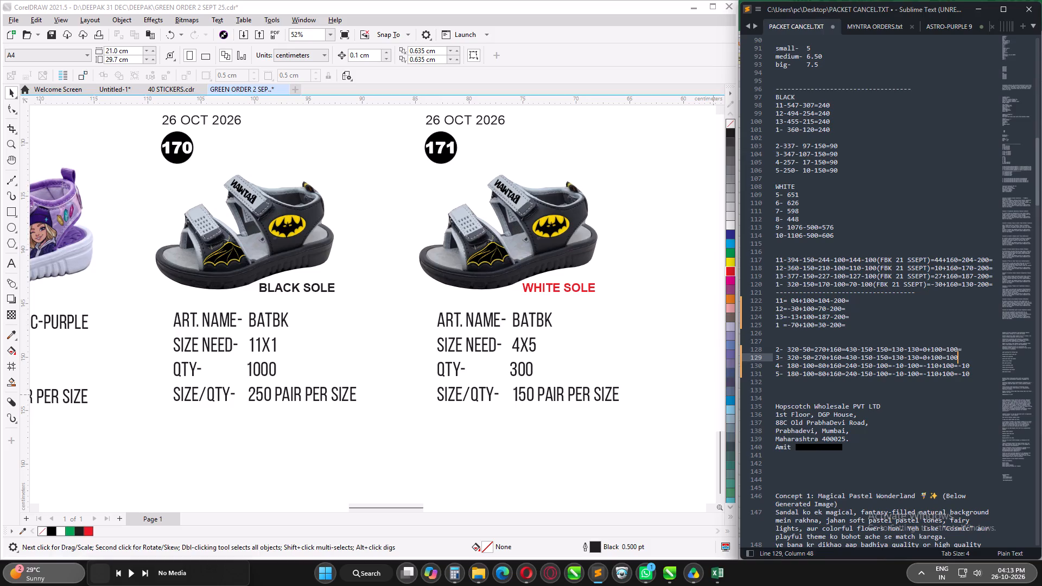
pyautogui.press('=')
pyautogui.click(958, 349)
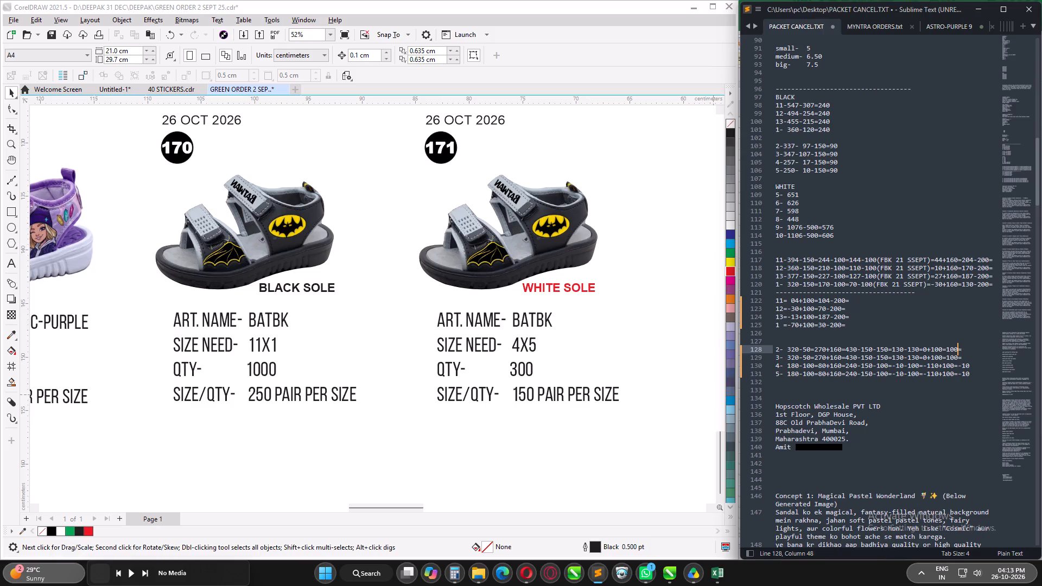
pyautogui.write('+0')
pyautogui.press('Down')
pyautogui.press('+')
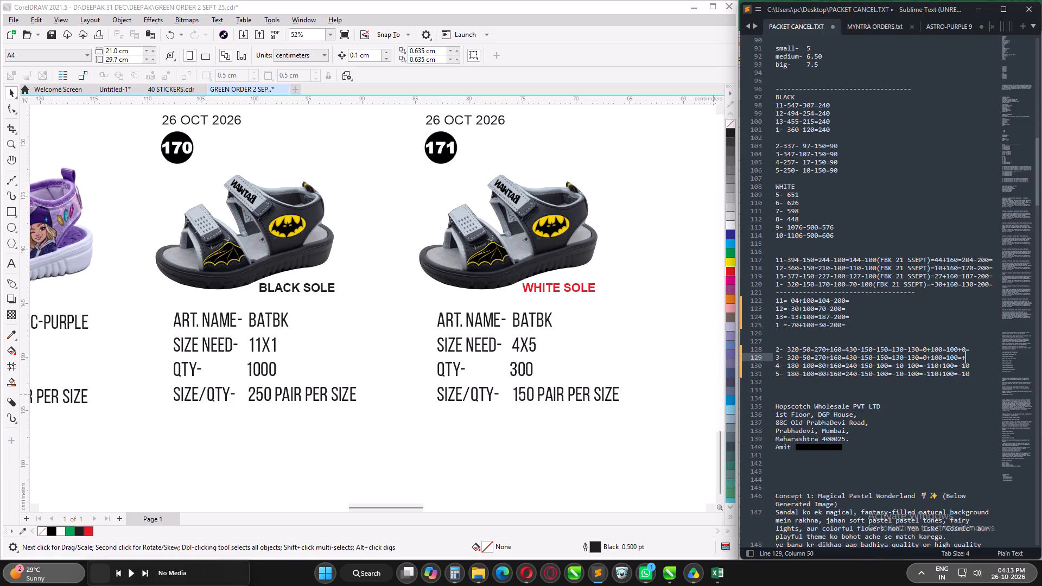
pyautogui.press('BackSpace')
pyautogui.press('BackSpace')
pyautogui.write('+0')
pyautogui.press('=')
# Append -150= to the size 4 and size 5 calculation lines.
pyautogui.press('Down')
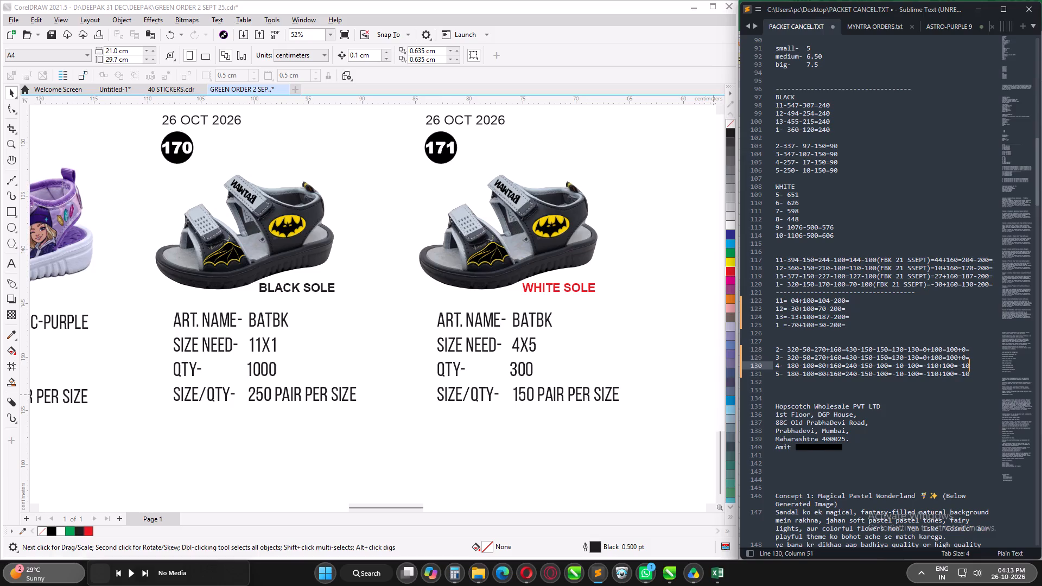
pyautogui.press('-')
pyautogui.write('150')
pyautogui.press('Down')
pyautogui.write('-150')
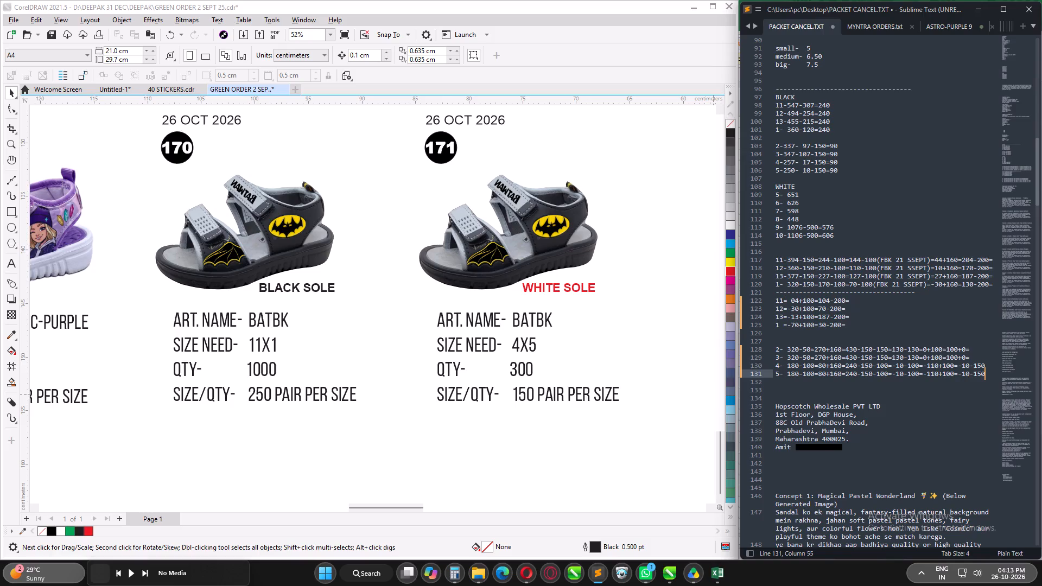
pyautogui.press('=')
pyautogui.press('Up')
pyautogui.press('=')
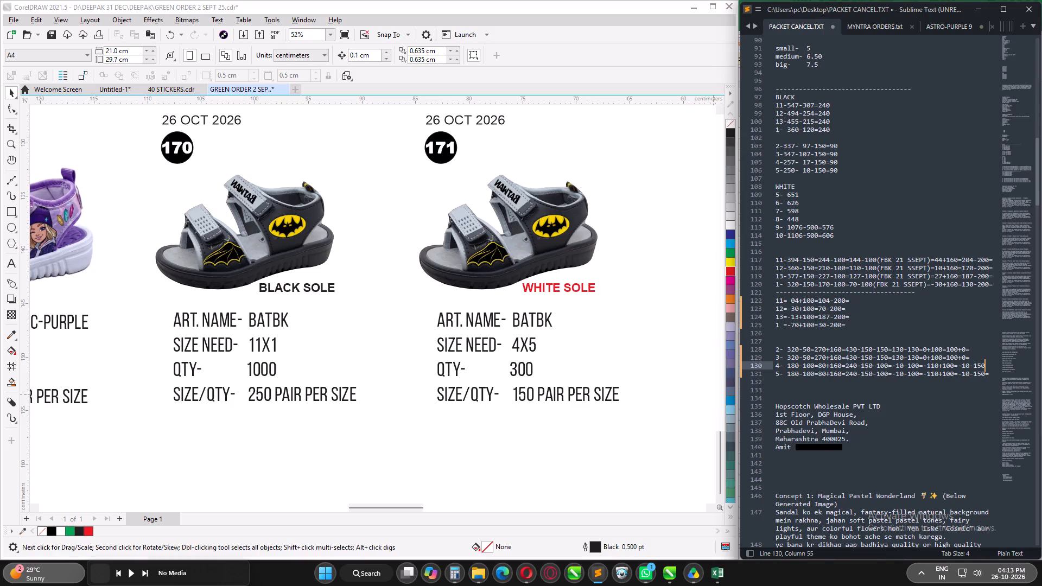
# Enter the result -160 at the end of the size 4 and size 5 lines.
pyautogui.press('Up')
pyautogui.press('Down')
pyautogui.press('Right')
pyautogui.press('Left')
pyautogui.write('-1650')
pyautogui.press('BackSpace')
pyautogui.press('BackSpace')
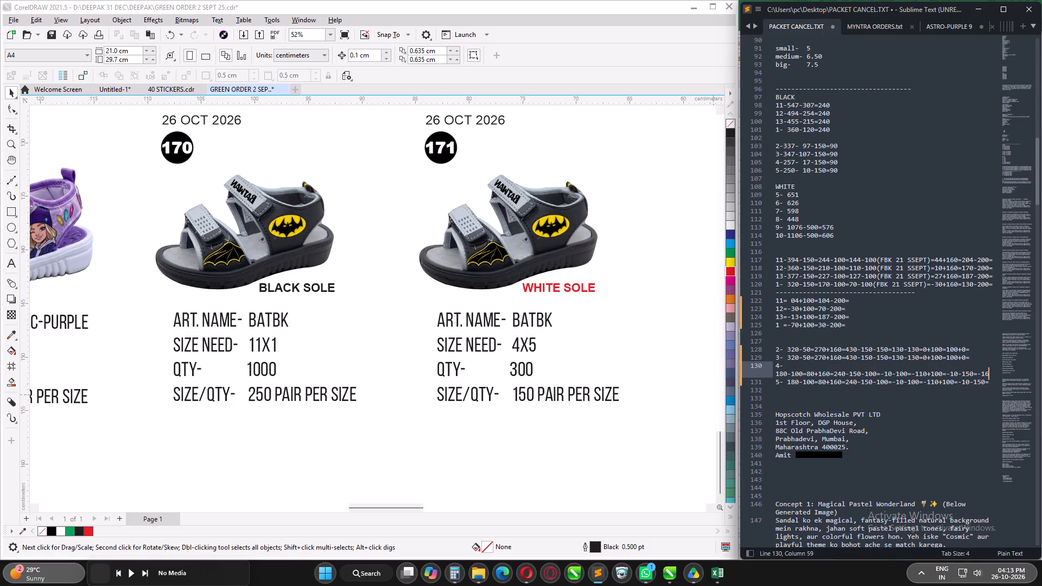
pyautogui.press('0')
pyautogui.press('Down')
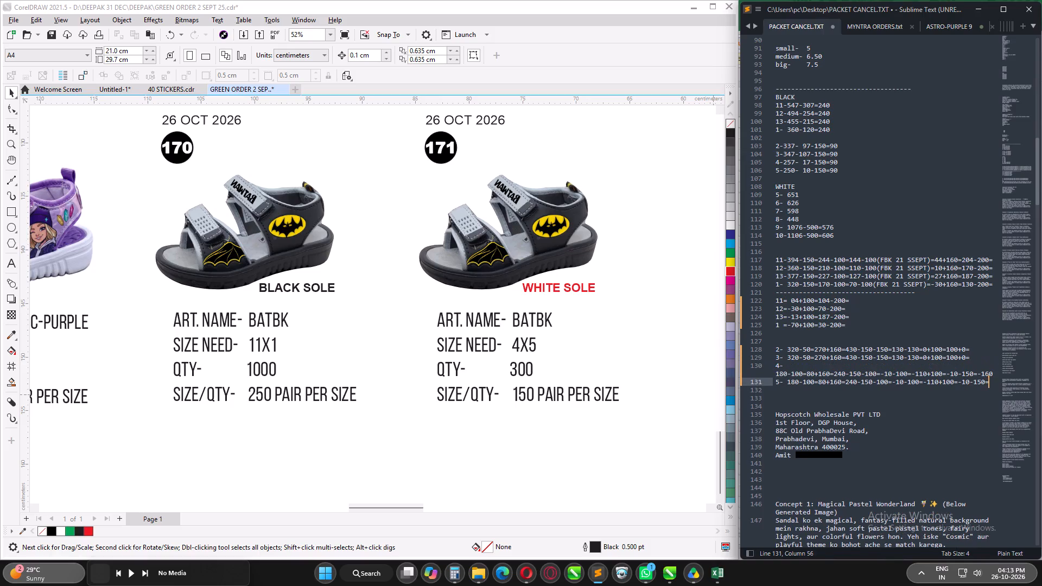
pyautogui.press('-')
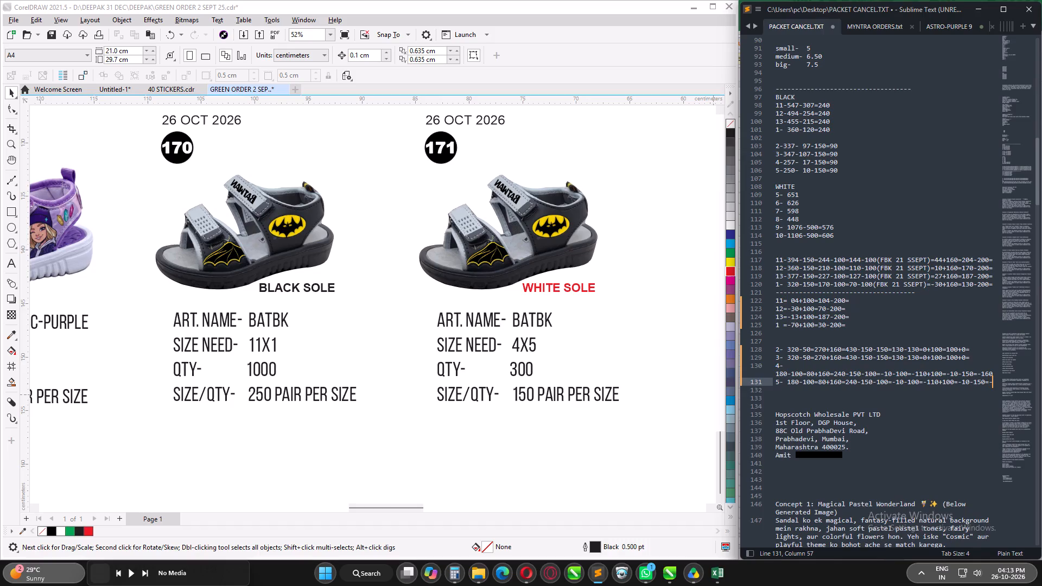
pyautogui.press('1')
pyautogui.write('60')
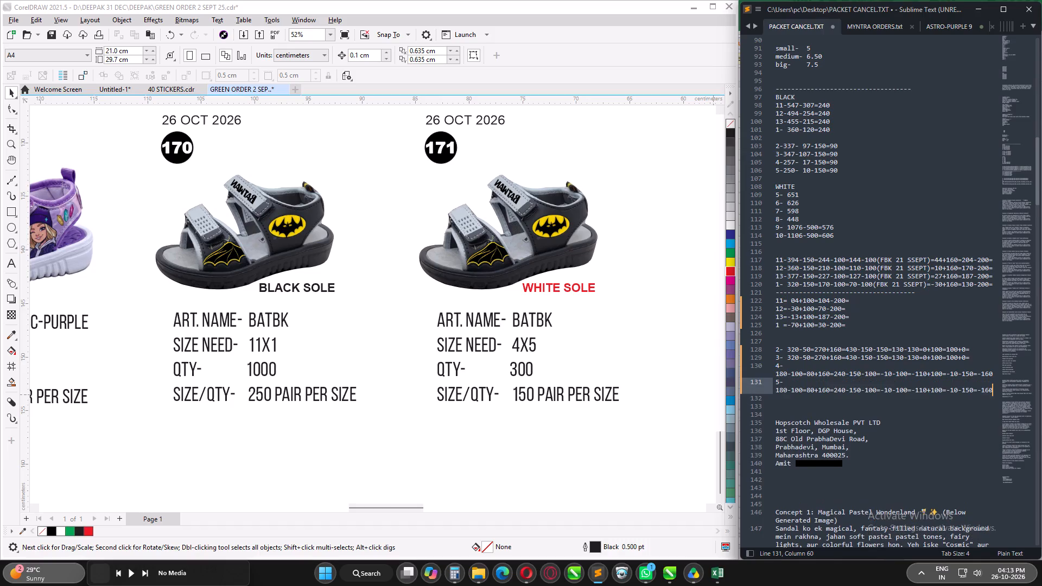
# Widen the text editor window and copy the size labels 2- to 5- onto new lines below the size 5 calculation.
pyautogui.press('Return')
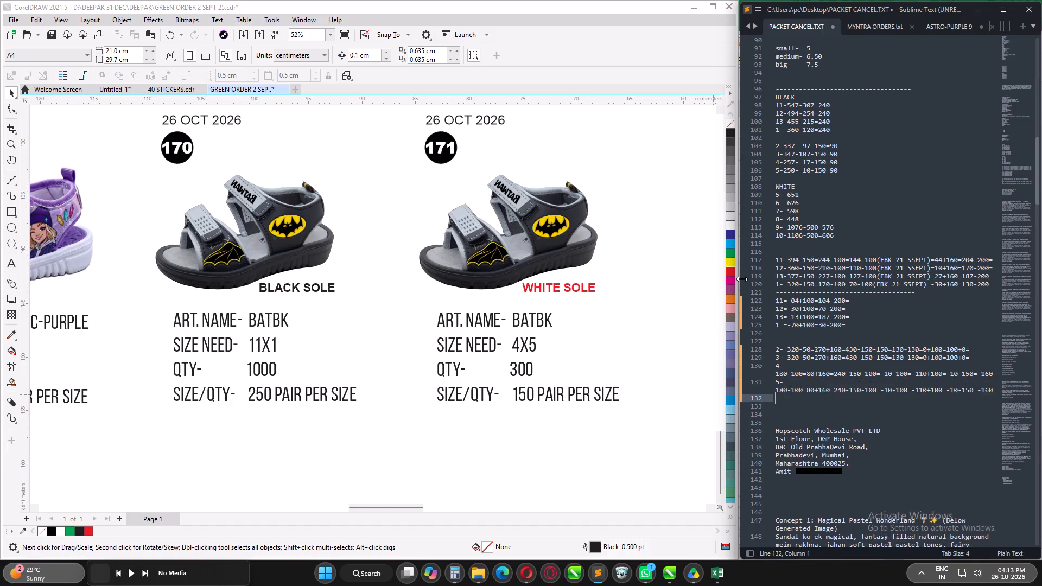
pyautogui.moveTo(741, 279); pyautogui.dragTo(727, 281)
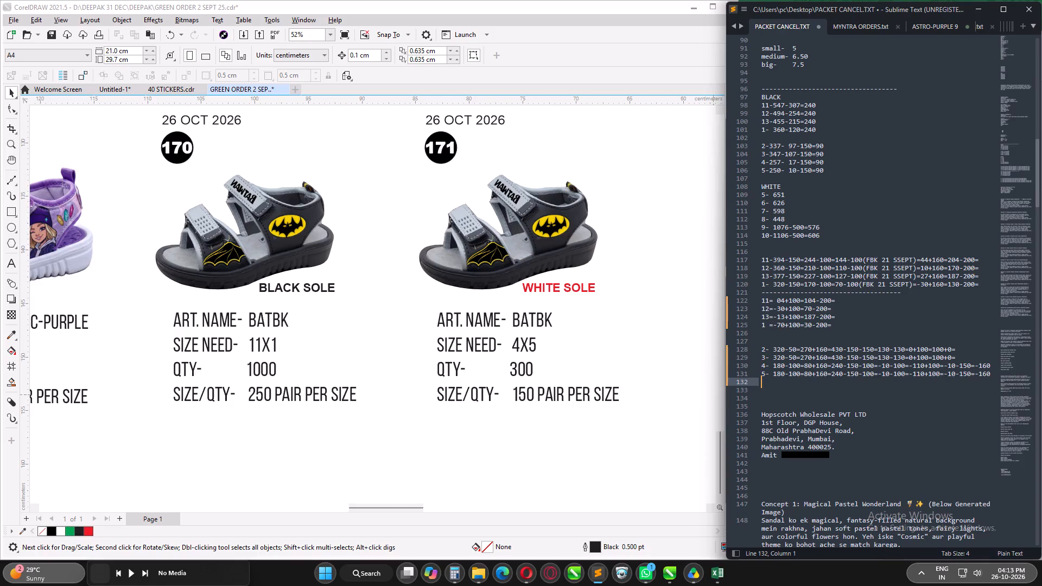
pyautogui.moveTo(772, 374); pyautogui.dragTo(749, 349, button='middle')
pyautogui.hotkey('ctrl', 'c')
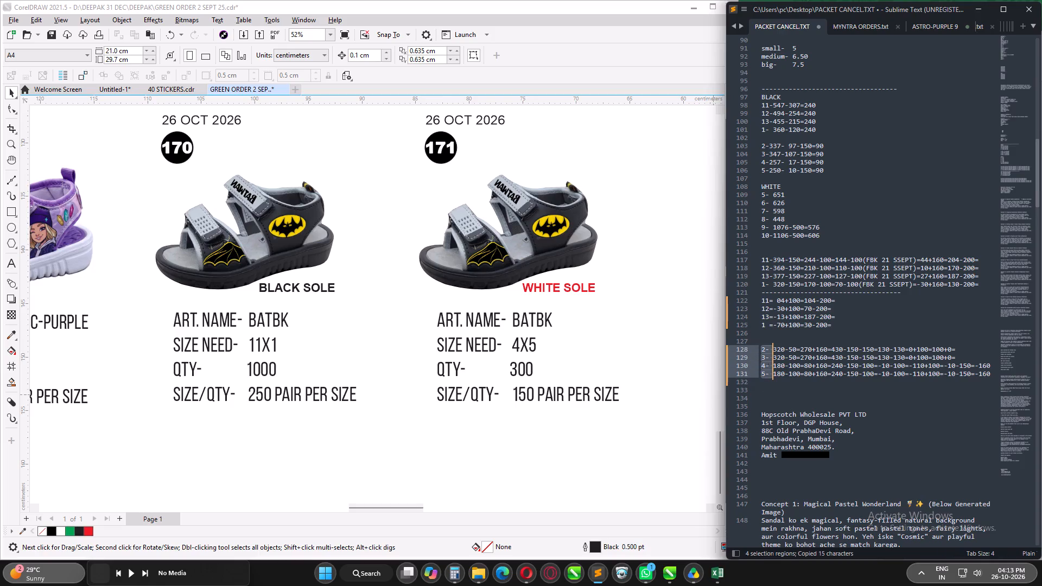
pyautogui.click(768, 386)
pyautogui.hotkey('ctrl', 'v')
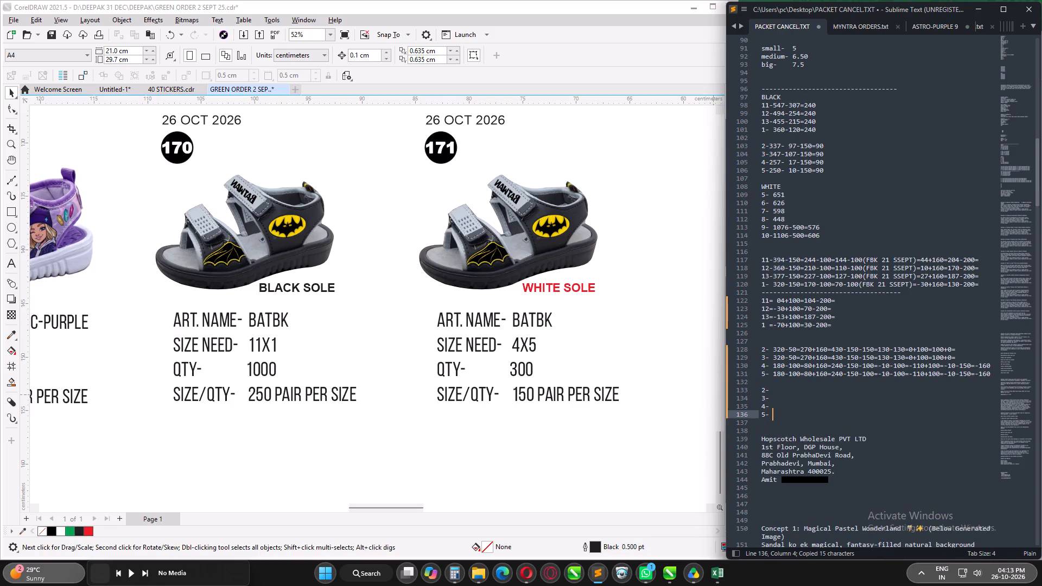
# Copy the dashed separator above the new size labels and add the heading 26OCT beneath it.
pyautogui.moveTo(928, 292); pyautogui.dragTo(750, 292)
pyautogui.hotkey('ctrl', 'c')
pyautogui.click(767, 384)
pyautogui.hotkey('ctrl', 'v')
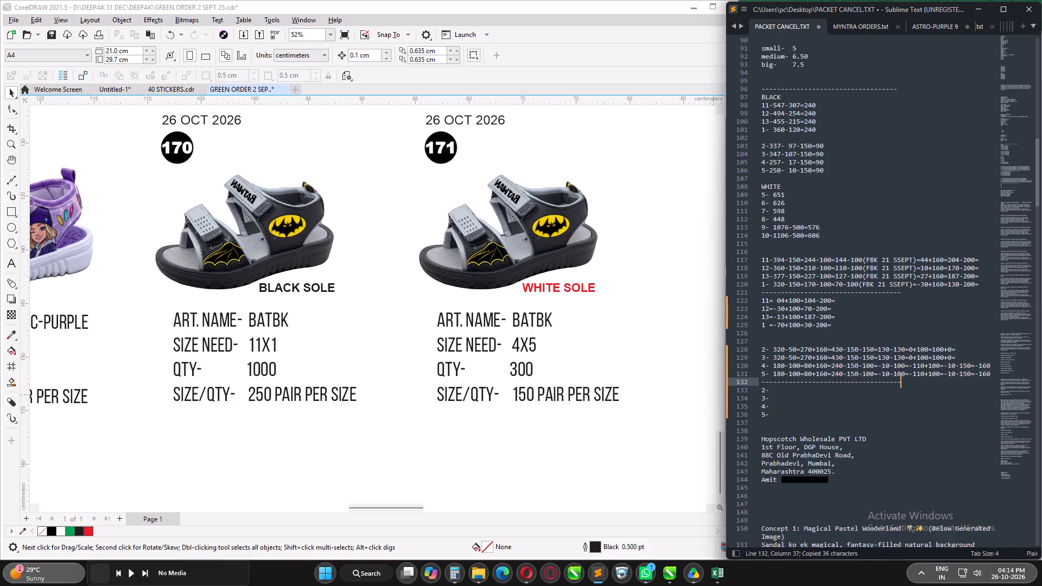
pyautogui.press('Return')
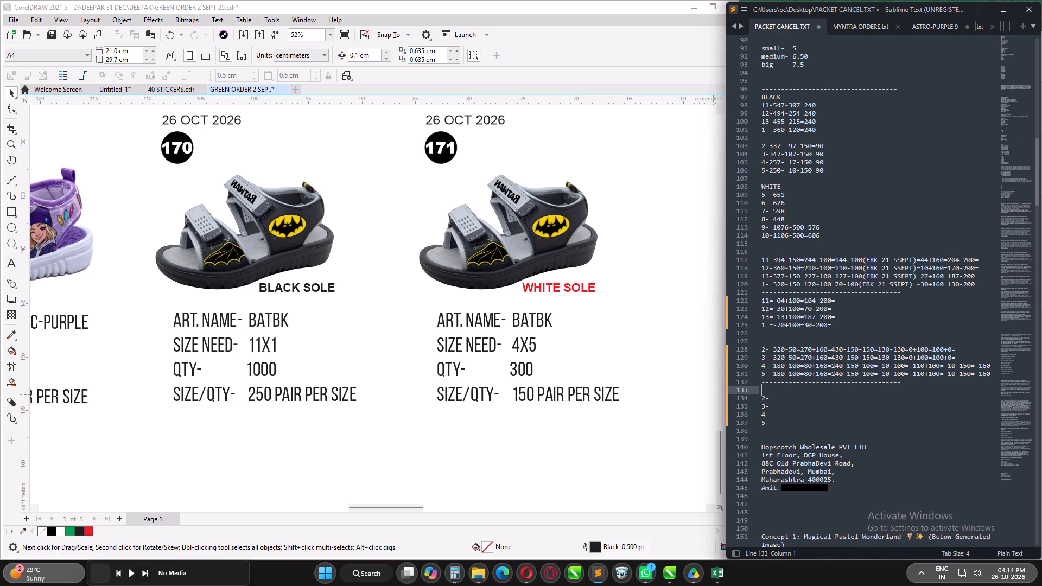
pyautogui.write('26')
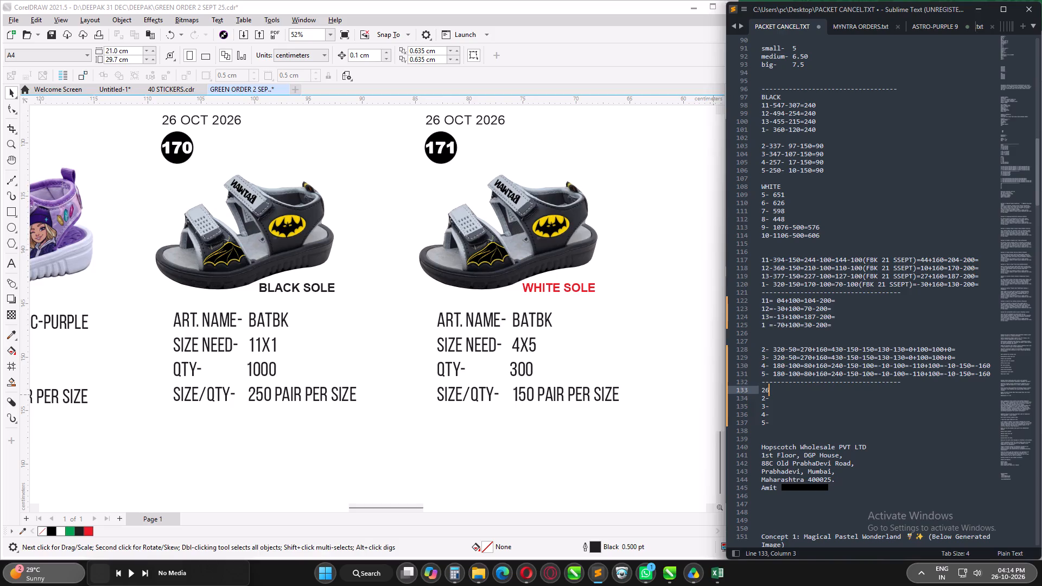
pyautogui.write('OCT')
# Fill in the 26OCT list with 100 for sizes 2 and 3 and -160 for sizes 4 and 5.
pyautogui.click(784, 398)
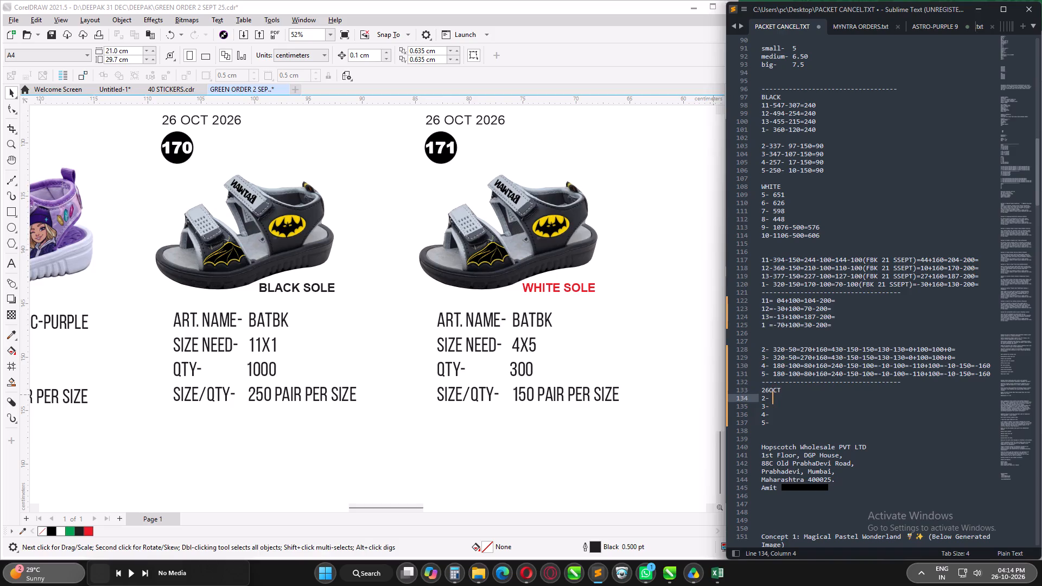
pyautogui.press('0')
pyautogui.press('BackSpace')
pyautogui.write('100')
pyautogui.press('Down')
pyautogui.write('100')
pyautogui.press('Down')
pyautogui.press('-')
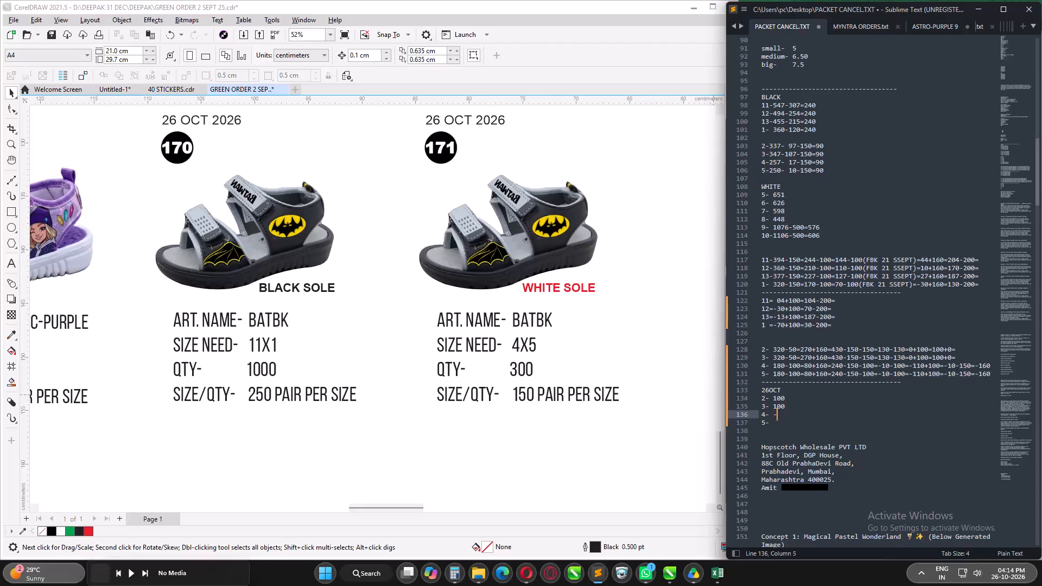
pyautogui.press('1')
pyautogui.write('60')
pyautogui.press('Down')
pyautogui.write('-160')
pyautogui.press('Right')
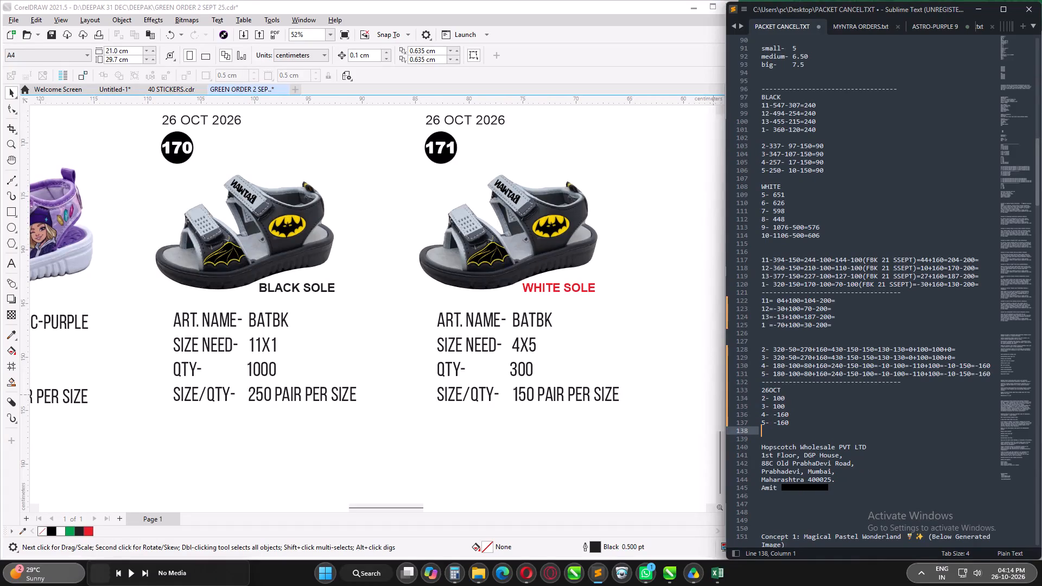
# Enter the results -96, 130 and 13 at the ends of the size 11, 12 and 13 calculation lines below the dashed separator.
pyautogui.click(841, 300)
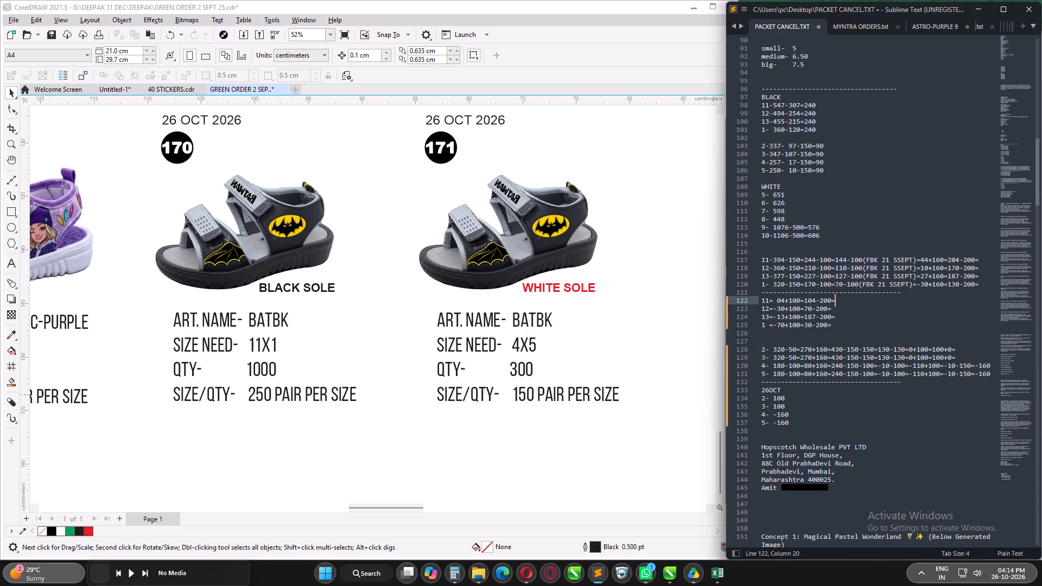
pyautogui.write('-96')
pyautogui.press('Down')
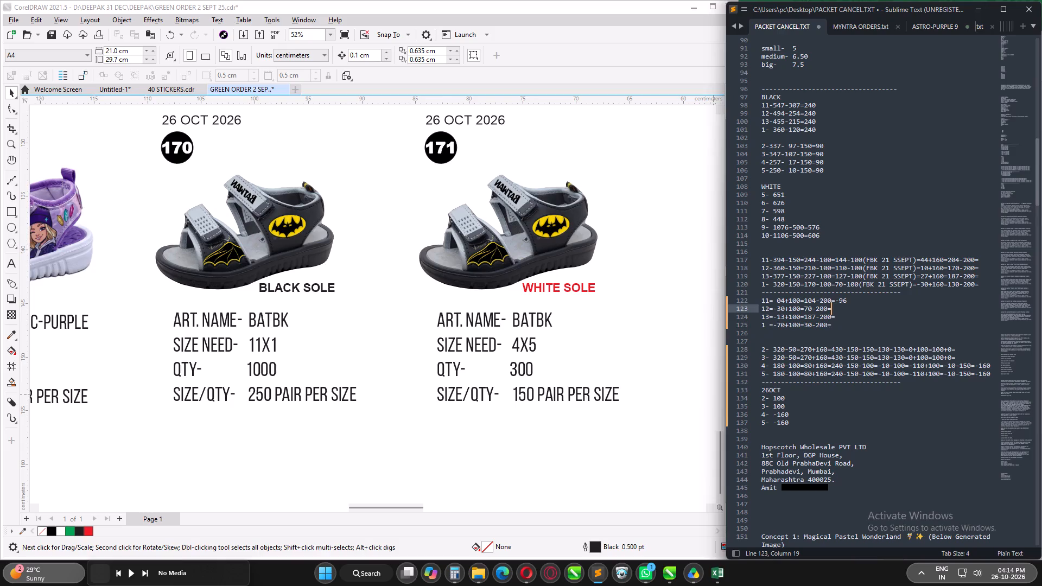
pyautogui.write('130')
pyautogui.press('Down')
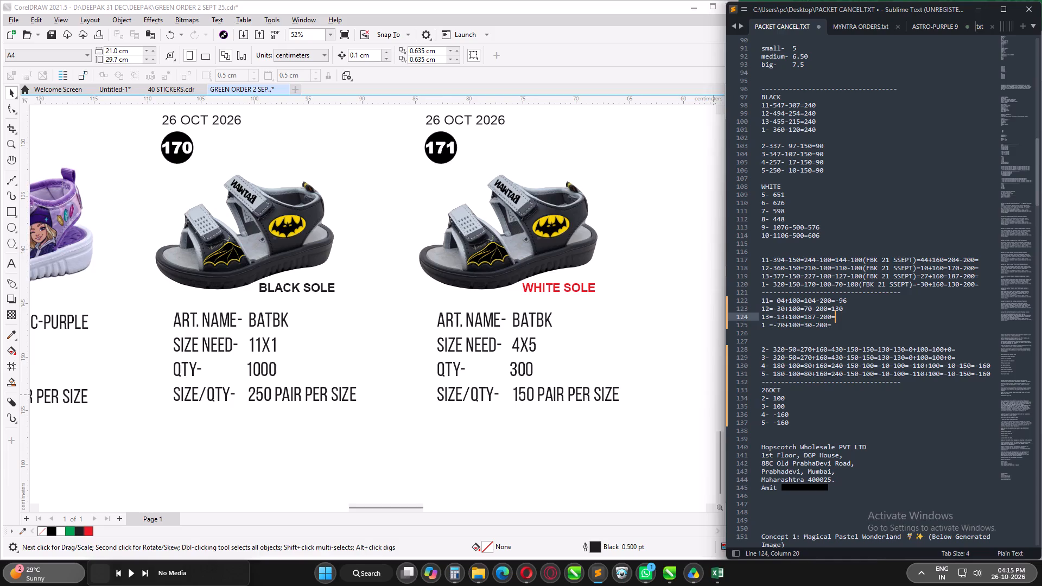
pyautogui.write('13')
pyautogui.press('Down')
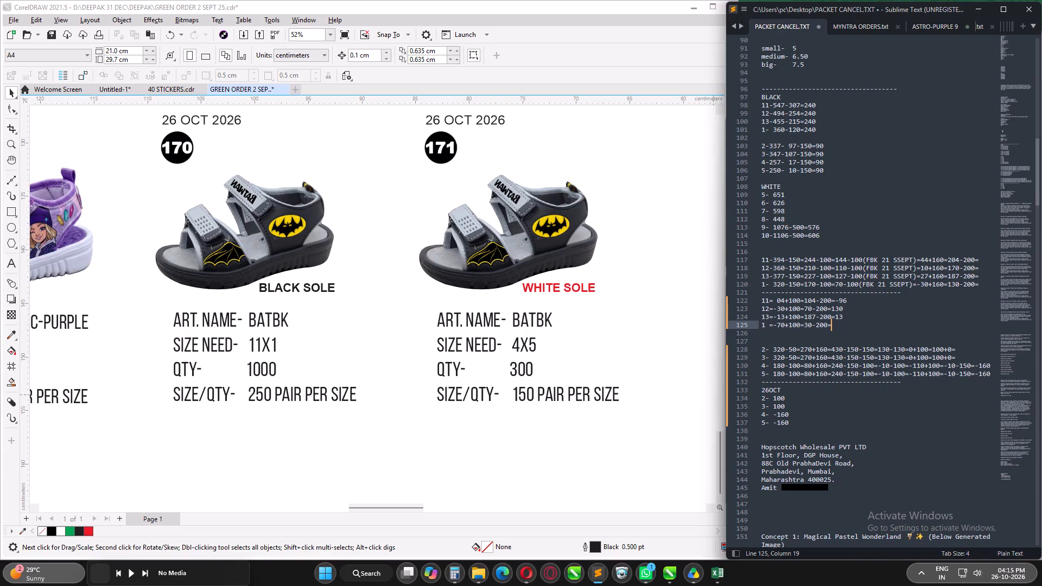
# Make the results on the size 13 and size 12 lines negative, as -13 and -130.
pyautogui.press('Up')
pyautogui.press('Right')
pyautogui.press('Left')
pyautogui.press('Left')
pyautogui.press('Left')
pyautogui.press('-')
pyautogui.press('Up')
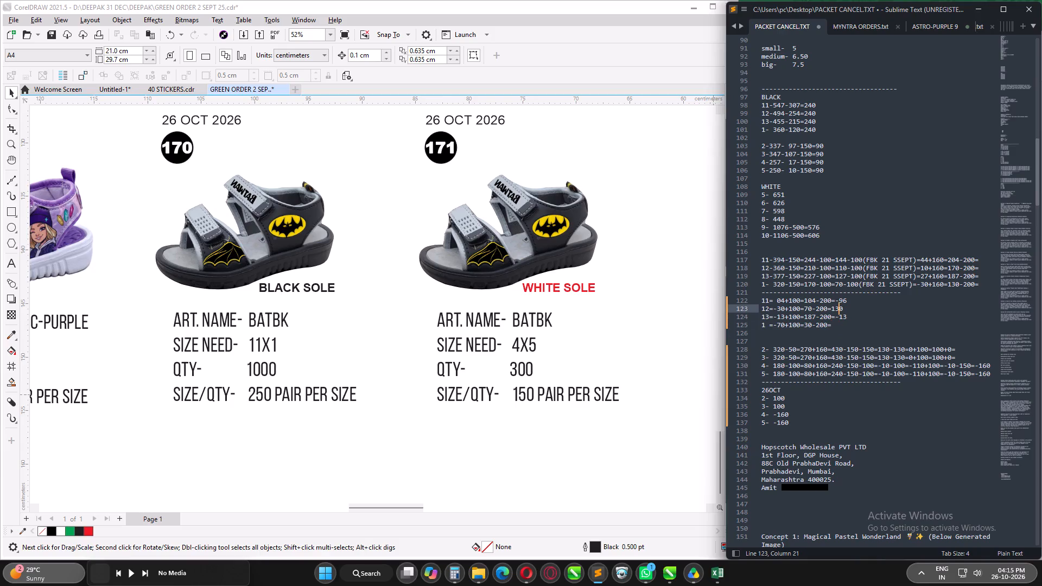
pyautogui.press('Left')
pyautogui.press('Left')
pyautogui.press('-')
# Enter the result -170 at the end of the size 1 calculation line and save the file.
pyautogui.press('Down')
pyautogui.press('Down')
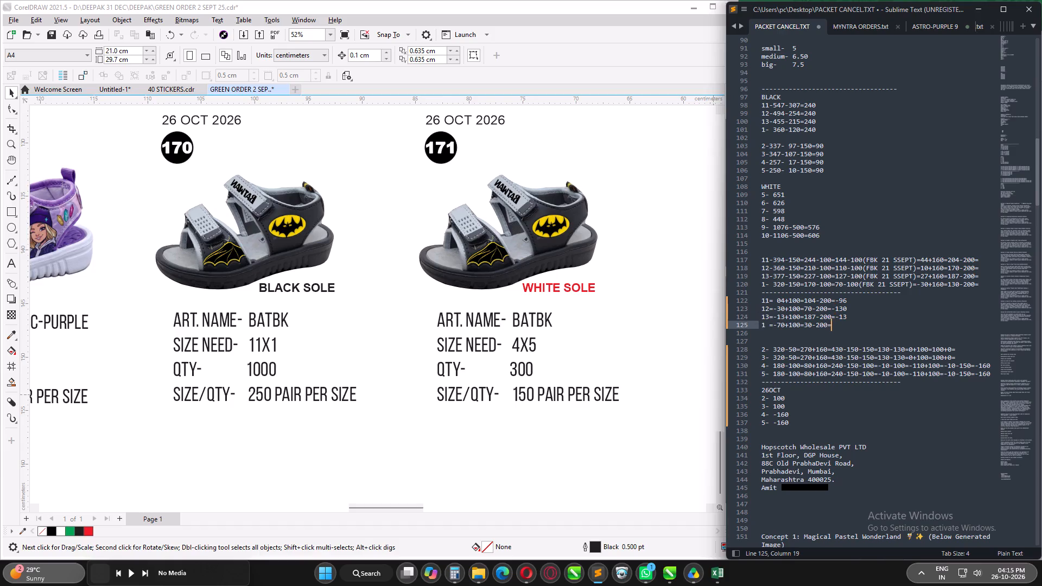
pyautogui.write('-170')
pyautogui.press('Up')
pyautogui.press('Up')
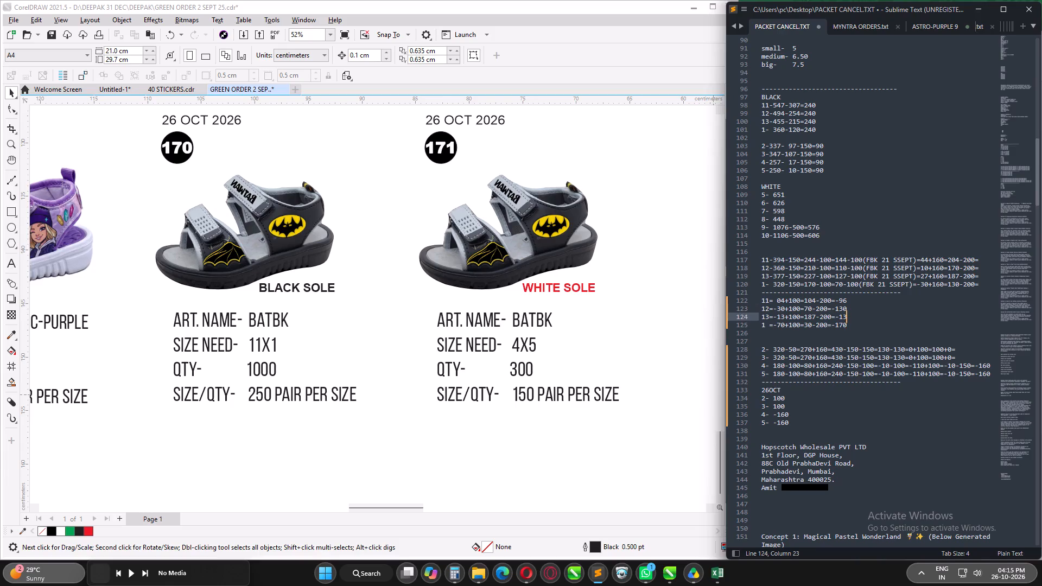
pyautogui.press('Up')
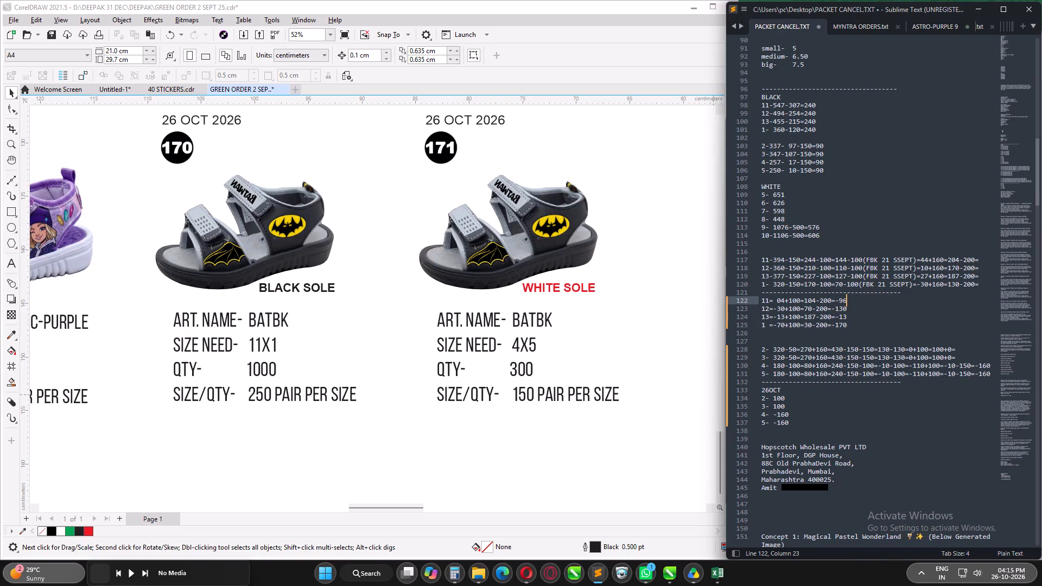
pyautogui.hotkey('ctrl', 's')
# Insert the note (COSMIC) after -200 on the size 11 calculation line.
pyautogui.press('Left')
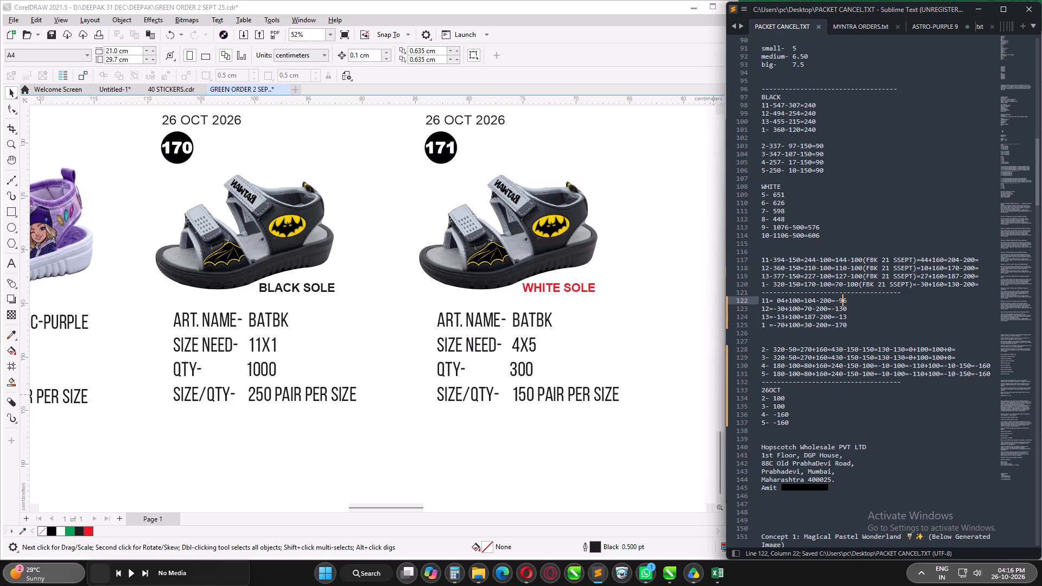
pyautogui.press('Left')
pyautogui.press('Left')
pyautogui.press('Left')
pyautogui.hotkey('shift', '(')
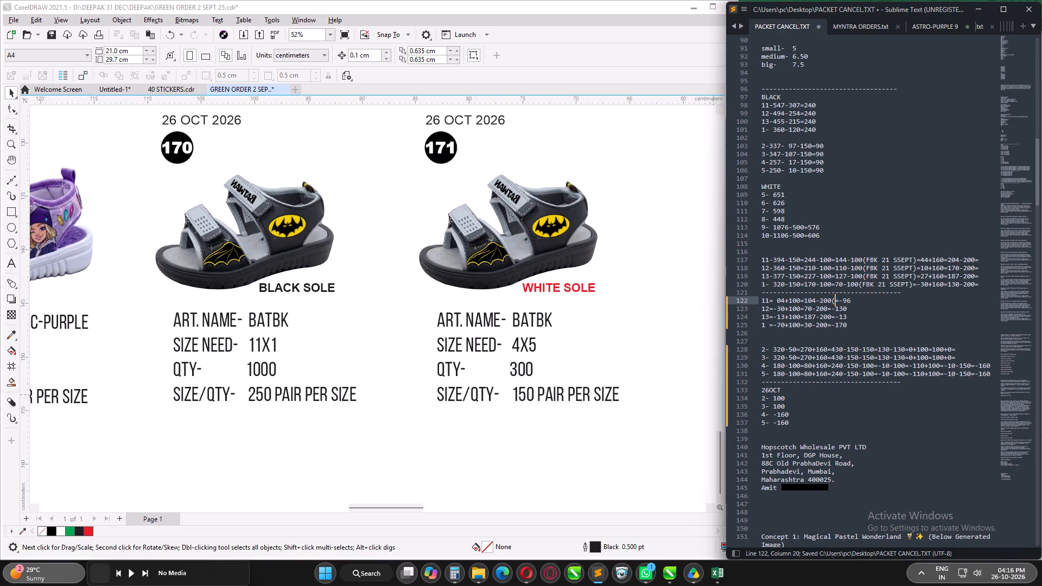
pyautogui.write('COSMIC')
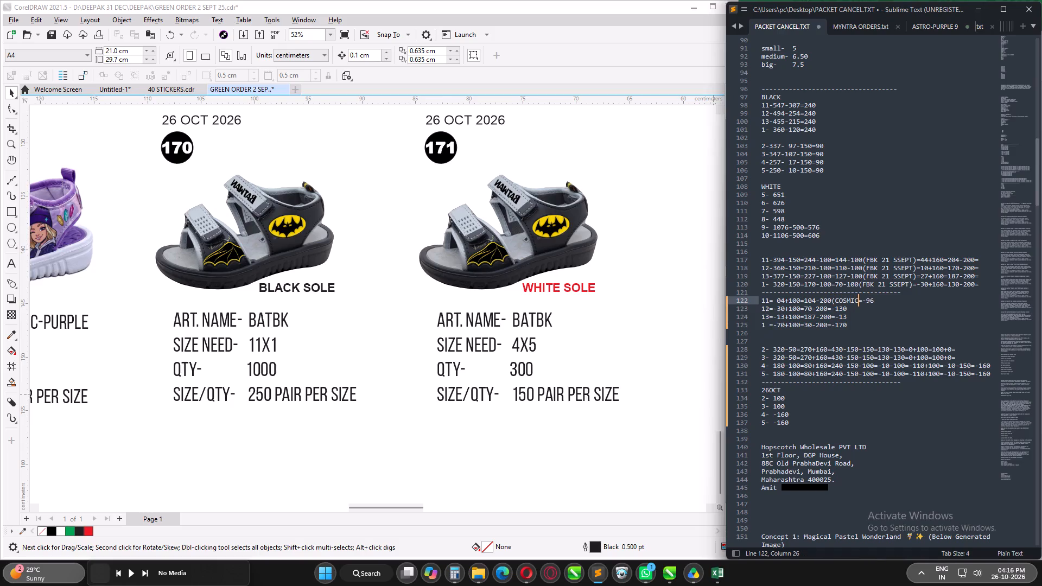
pyautogui.hotkey('shift', ')')
# Copy the (COSMIC) note from the size 11 line to after -200 on the size 12 line.
pyautogui.hotkey('shift', 'Left')
pyautogui.hotkey('shift', 'Left')
pyautogui.hotkey('shift', 'Left')
pyautogui.hotkey('shift', 'Left')
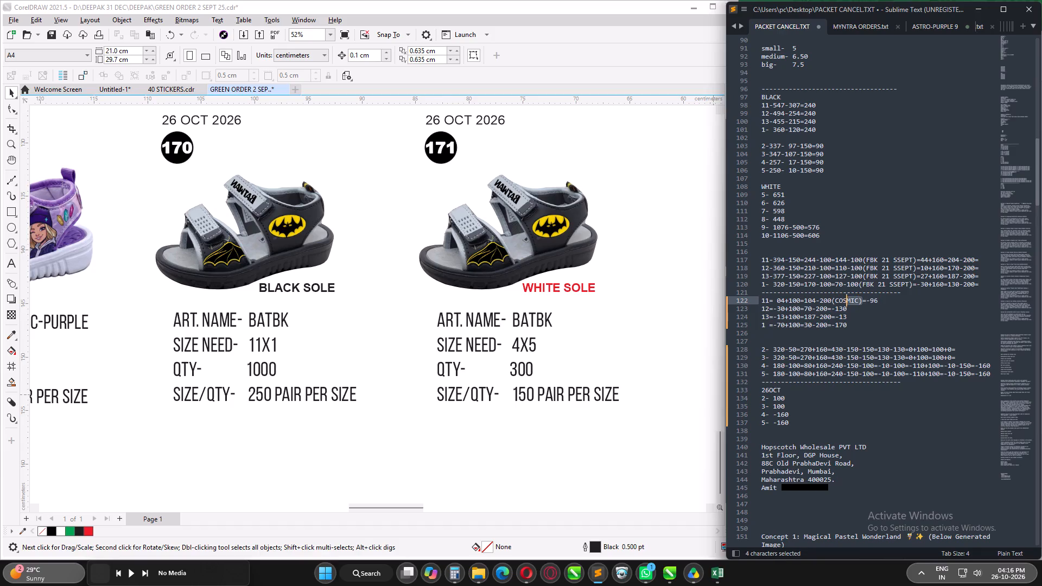
pyautogui.hotkey('shift', 'Left')
pyautogui.hotkey('shift', 'Left')
pyautogui.hotkey('shift', 'Left')
pyautogui.hotkey('shift', 'Left')
pyautogui.hotkey('ctrl', 'c')
pyautogui.press('Down')
pyautogui.press('Left')
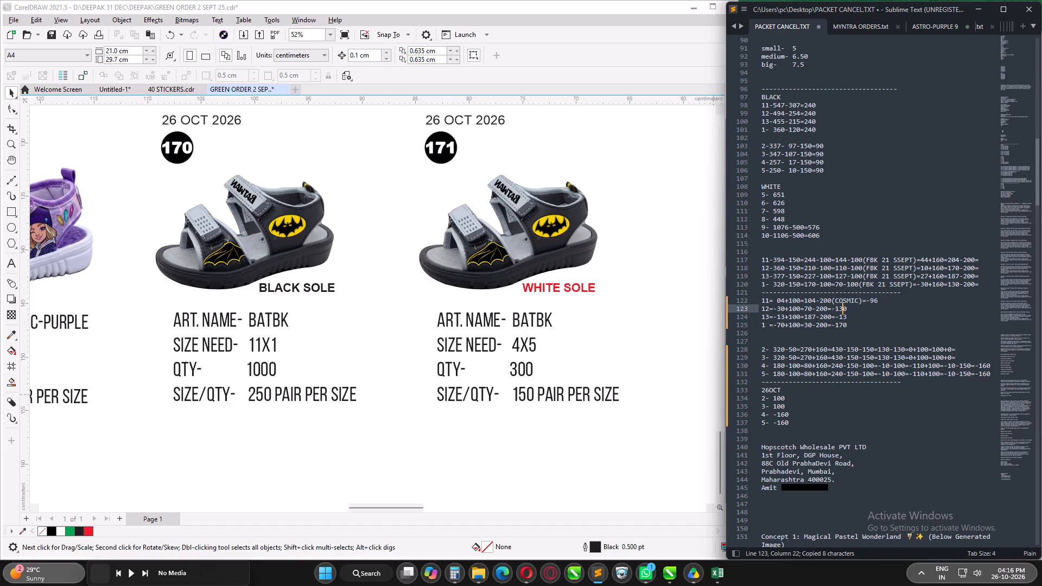
pyautogui.press('Left')
pyautogui.press('Left')
pyautogui.press('Left')
pyautogui.press('Left')
pyautogui.hotkey('ctrl', 'v')
# Paste the (COSMIC) note after -200 on the size 13 and size 1 lines and save the file.
pyautogui.press('Down')
pyautogui.press('Left')
pyautogui.press('Left')
pyautogui.press('Left')
pyautogui.press('Left')
pyautogui.press('Left')
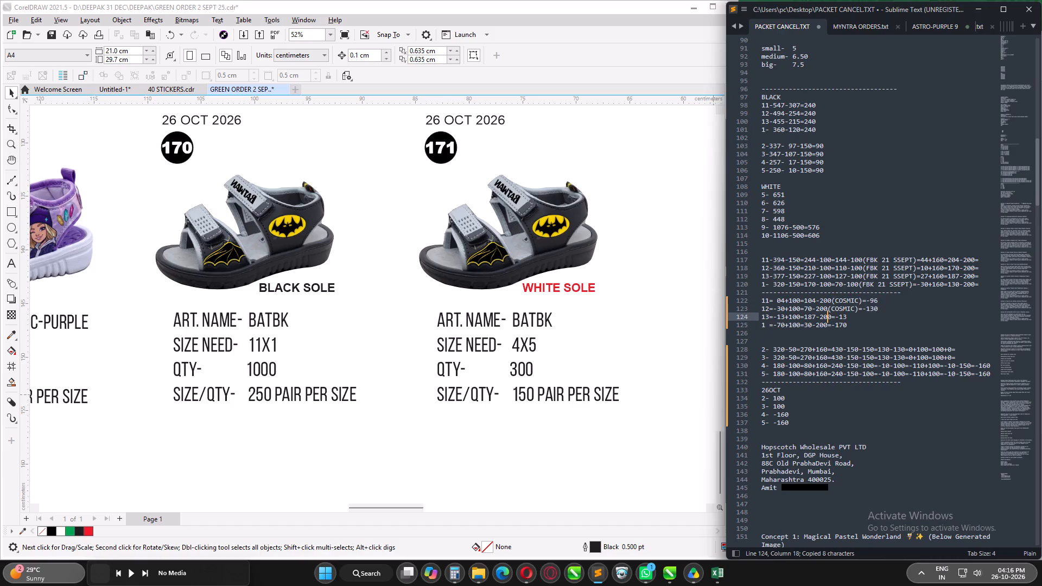
pyautogui.press('Right')
pyautogui.hotkey('ctrl', 'v')
pyautogui.press('Down')
pyautogui.press('Left')
pyautogui.press('Left')
pyautogui.press('Left')
pyautogui.press('Left')
pyautogui.press('Left')
pyautogui.hotkey('ctrl', 'v')
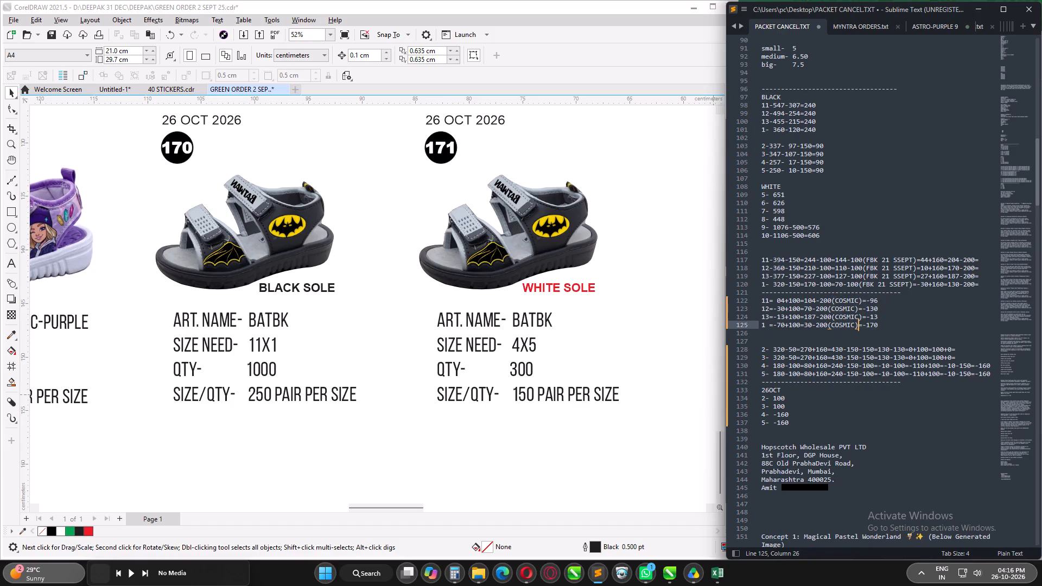
pyautogui.hotkey('ctrl', 's')
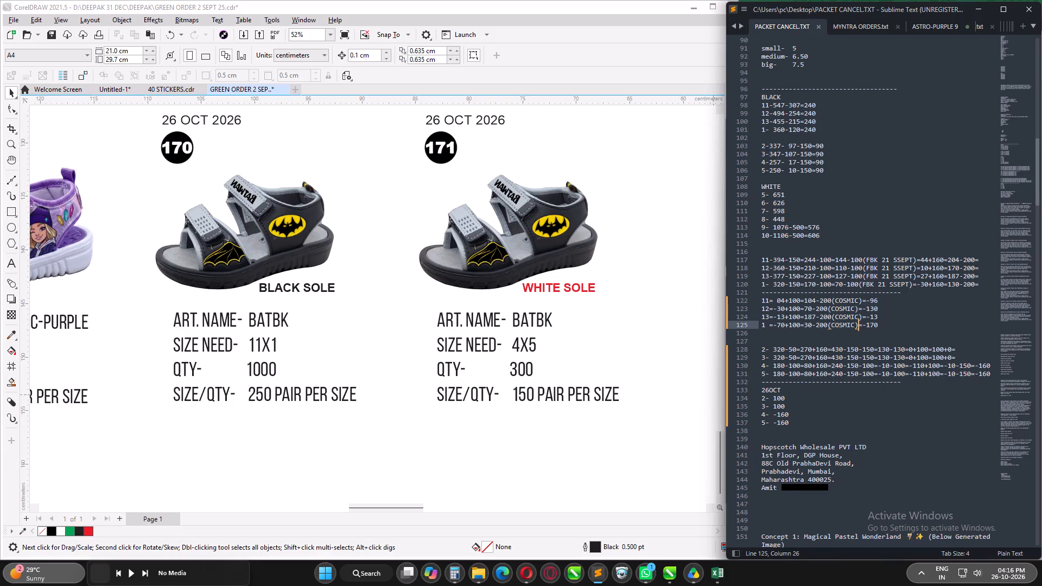
# Switch to CorelDRAW and look over the sandal order cards, covering the 26 OCT 2026 cards and the grid of earlier orders.
pyautogui.scroll(-10, 804, 212)
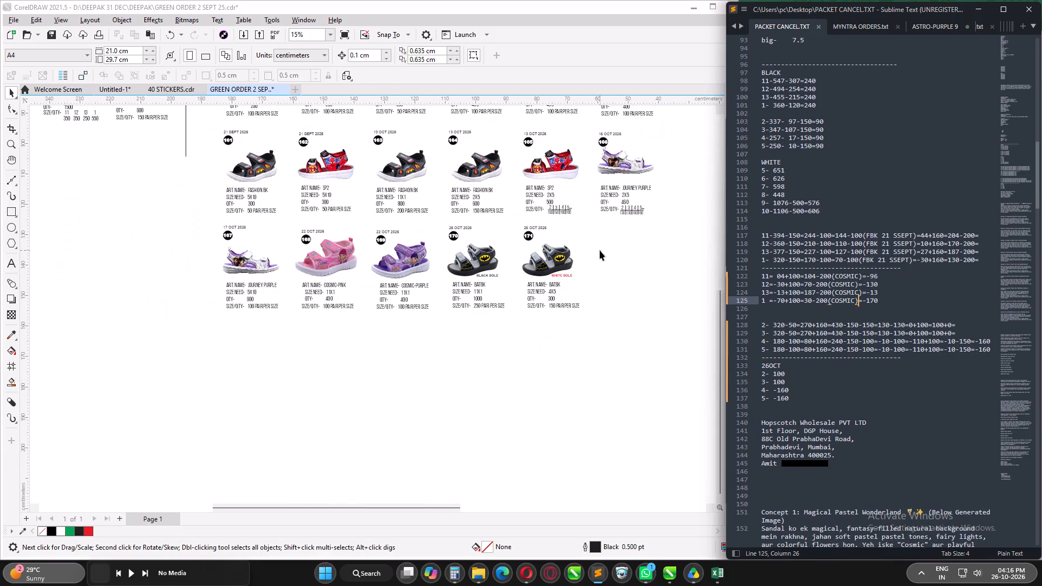
pyautogui.scroll(1, 600, 250)
pyautogui.moveTo(600, 250); pyautogui.dragTo(448, 282, button='middle')
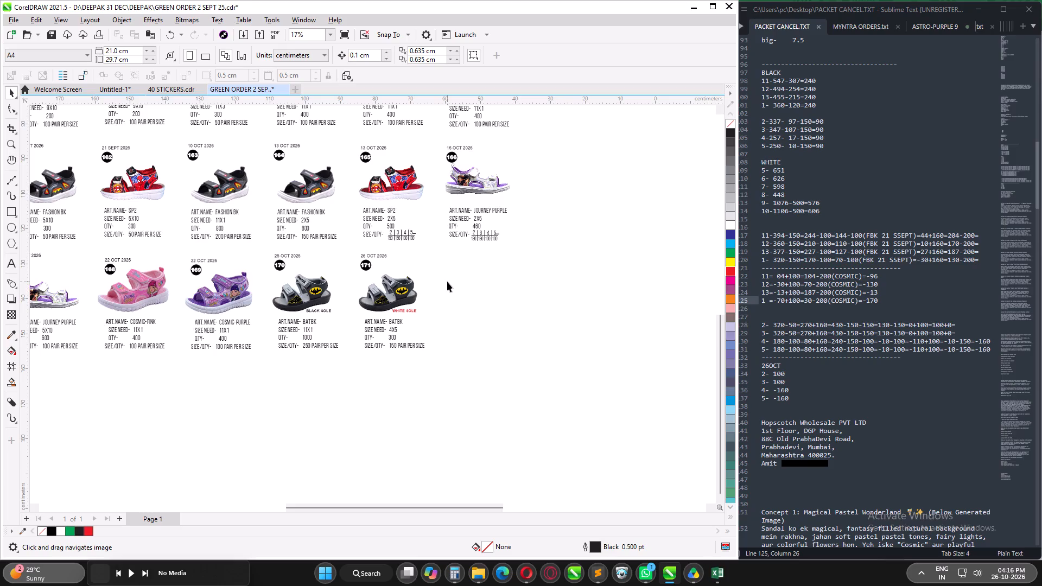
pyautogui.scroll(-6, 444, 292)
pyautogui.moveTo(510, 273); pyautogui.dragTo(444, 428, button='middle')
pyautogui.scroll(5, 487, 277)
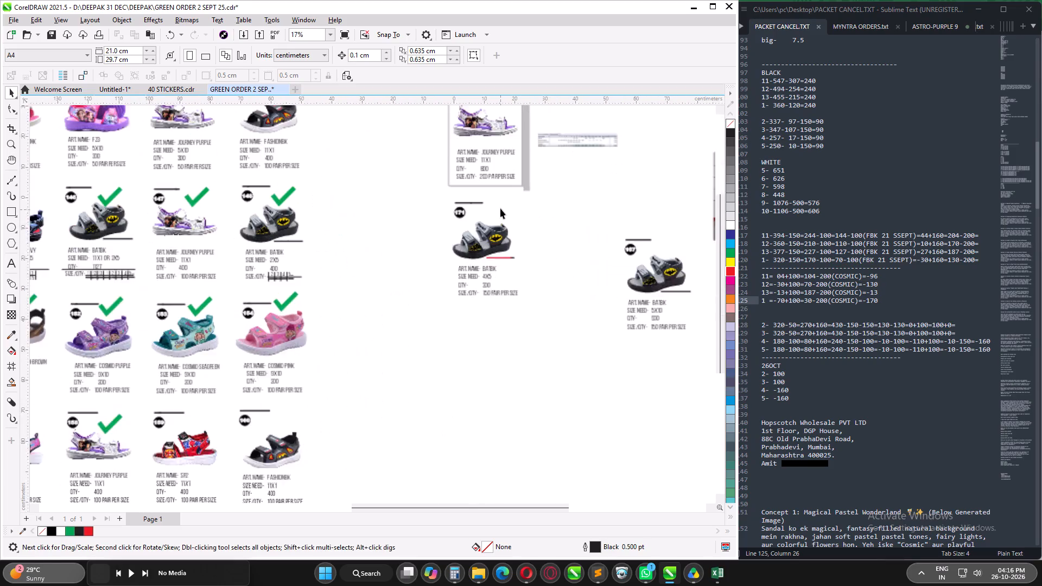
pyautogui.scroll(3, 500, 208)
pyautogui.moveTo(500, 208); pyautogui.dragTo(465, 336, button='middle')
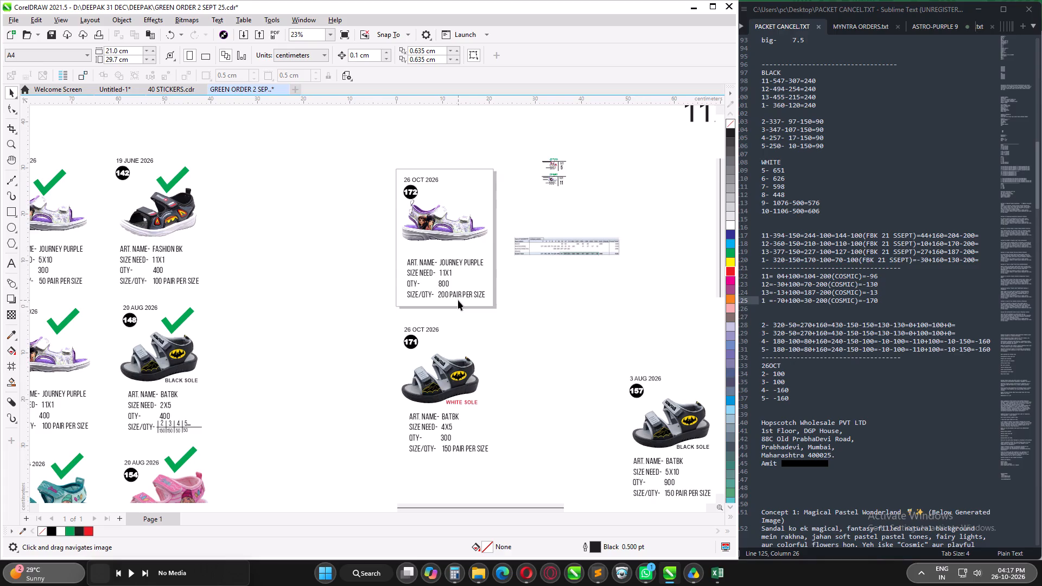
pyautogui.scroll(-3, 370, 328)
pyautogui.moveTo(329, 419); pyautogui.dragTo(494, 198, button='middle')
pyautogui.moveTo(282, 367); pyautogui.dragTo(396, 278, button='middle')
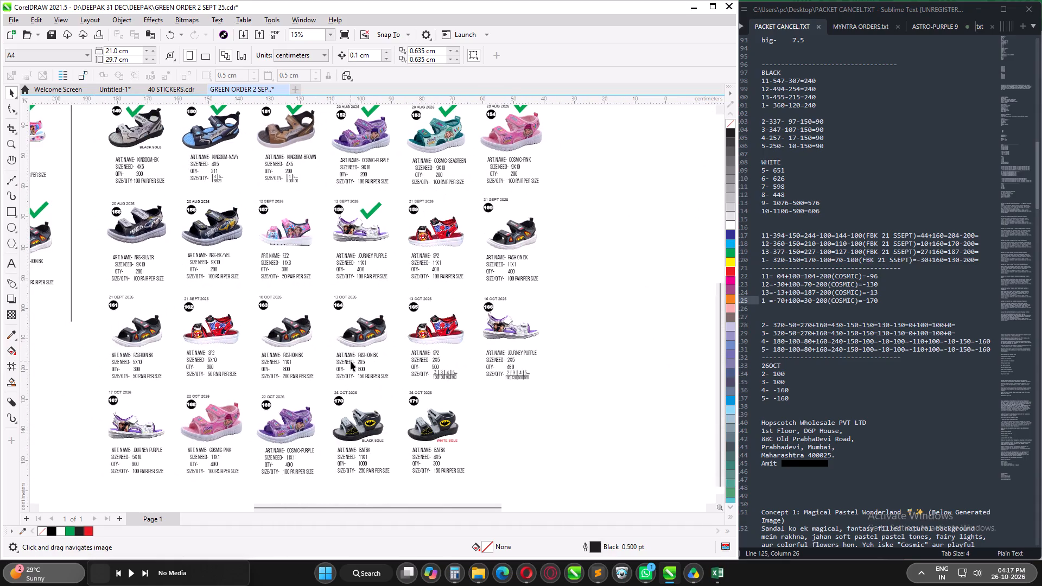
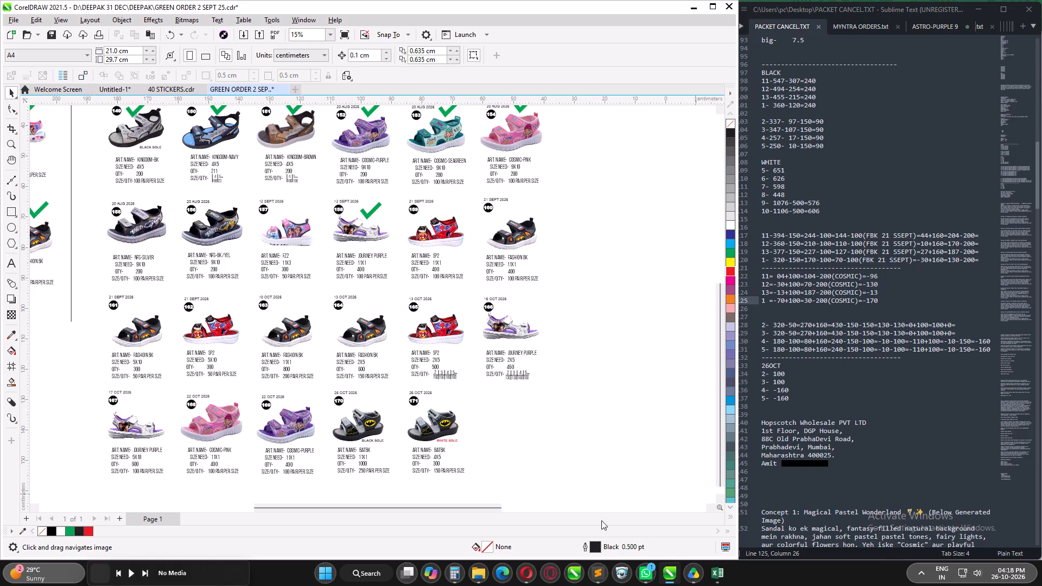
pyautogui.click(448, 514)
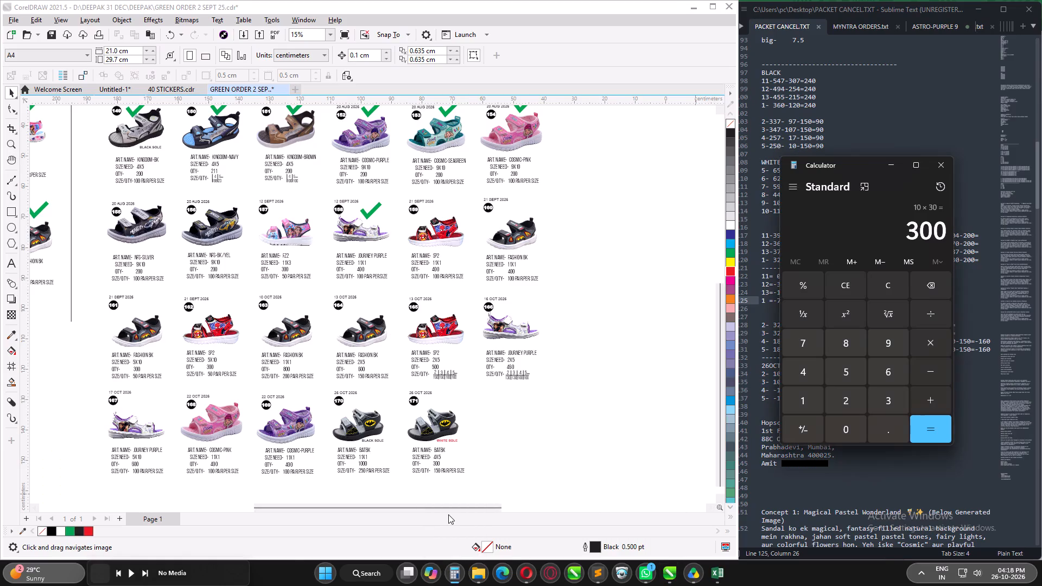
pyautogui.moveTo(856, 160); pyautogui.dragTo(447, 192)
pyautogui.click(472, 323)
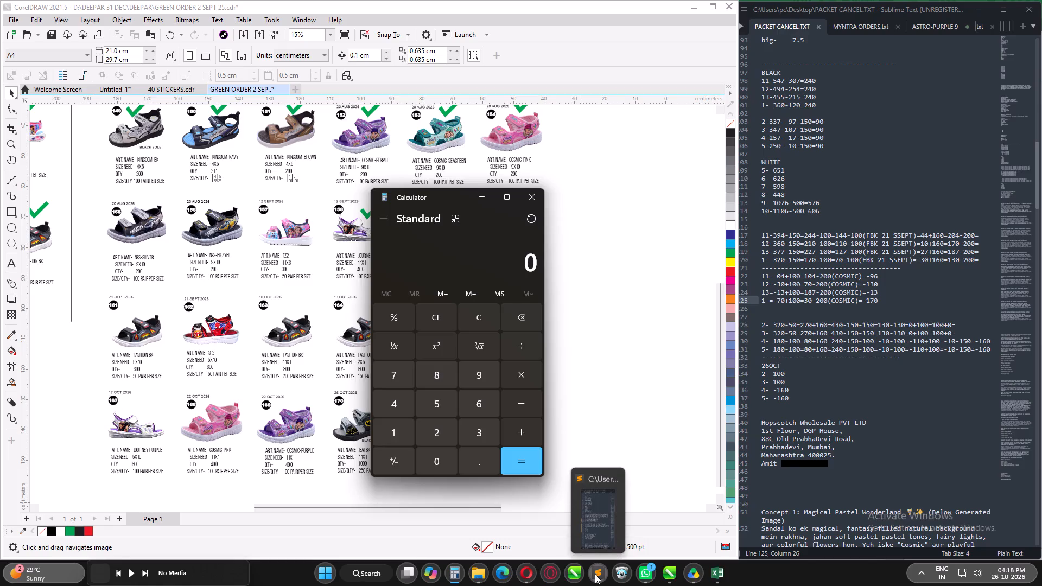
# Switch to Notepad and start a size list with 11 and 12 below the BATBK notes, leaving a blank gap.
pyautogui.click(370, 571)
pyautogui.write('NOTE')
pyautogui.press('Return')
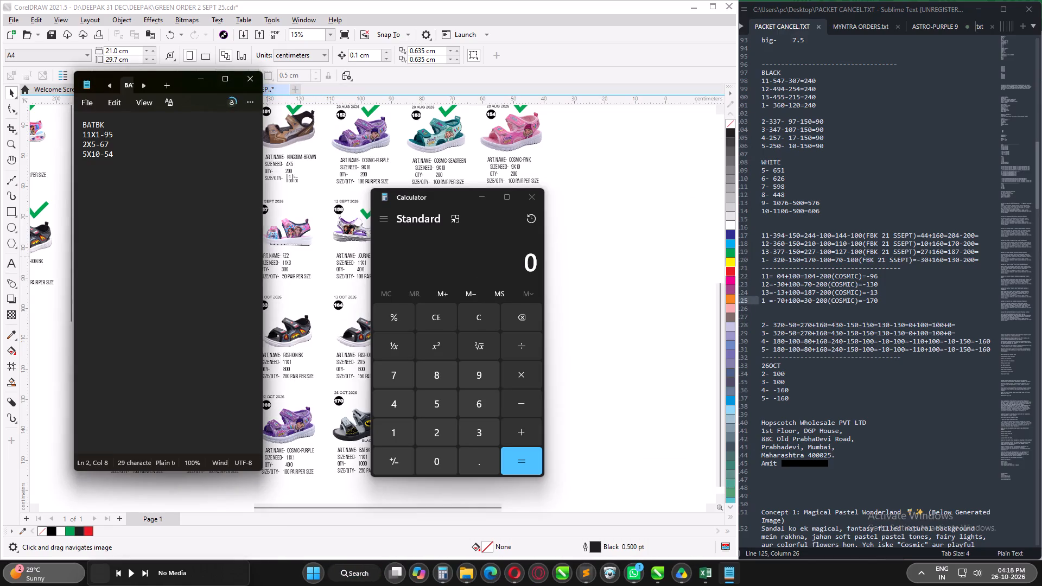
pyautogui.press('Down')
pyautogui.press('Down')
pyautogui.press('Down')
pyautogui.press('Return')
pyautogui.press('Return')
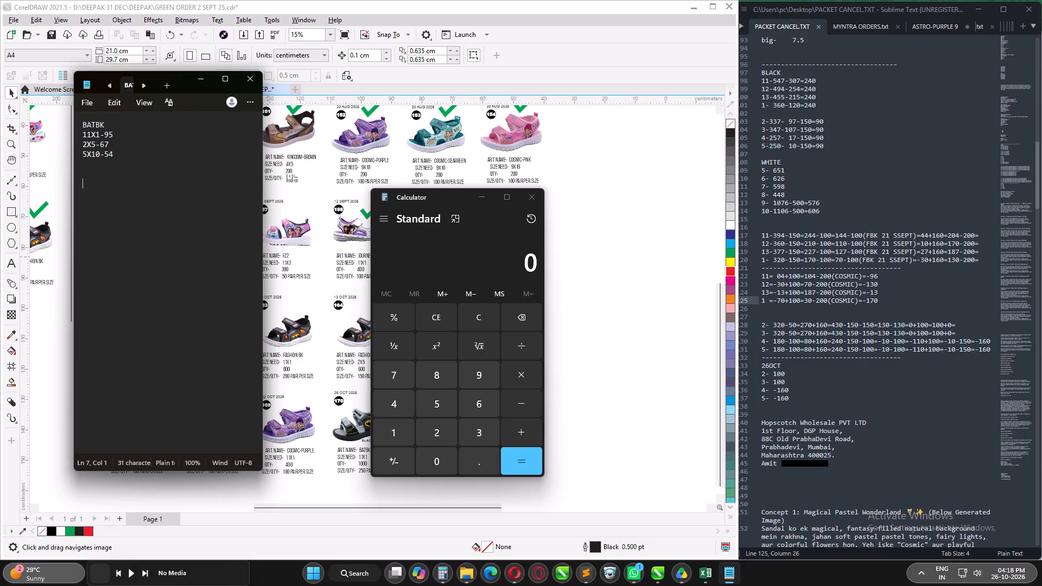
pyautogui.write('11')
pyautogui.press('space')
pyautogui.write('12')
pyautogui.press('space')
pyautogui.press('space')
pyautogui.press('BackSpace')
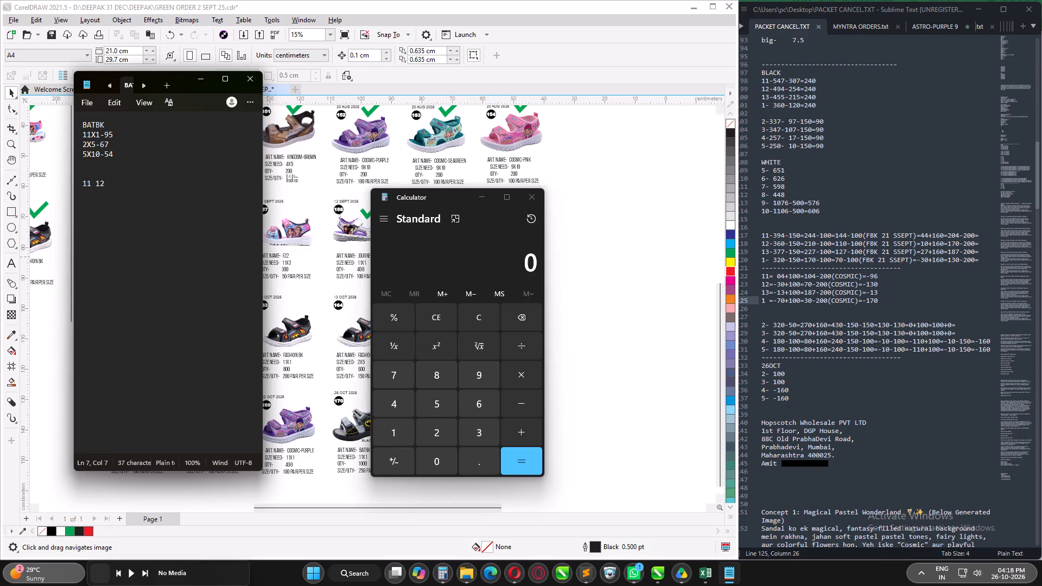
# Put size 12 on its own line under 11 and add sizes 13 and 1 on separate lines below.
pyautogui.press('Left')
pyautogui.press('Left')
pyautogui.press('Left')
pyautogui.press('Return')
pyautogui.press('Right')
pyautogui.press('Right')
pyautogui.press('Right')
pyautogui.press('Return')
pyautogui.write('13')
pyautogui.press('space')
pyautogui.press('Return')
pyautogui.write('1')
pyautogui.press('space')
# Enter the quantities 74 beside size 11 and 40 beside size 12 in the new list.
pyautogui.press('Up')
pyautogui.press('Up')
pyautogui.press('Up')
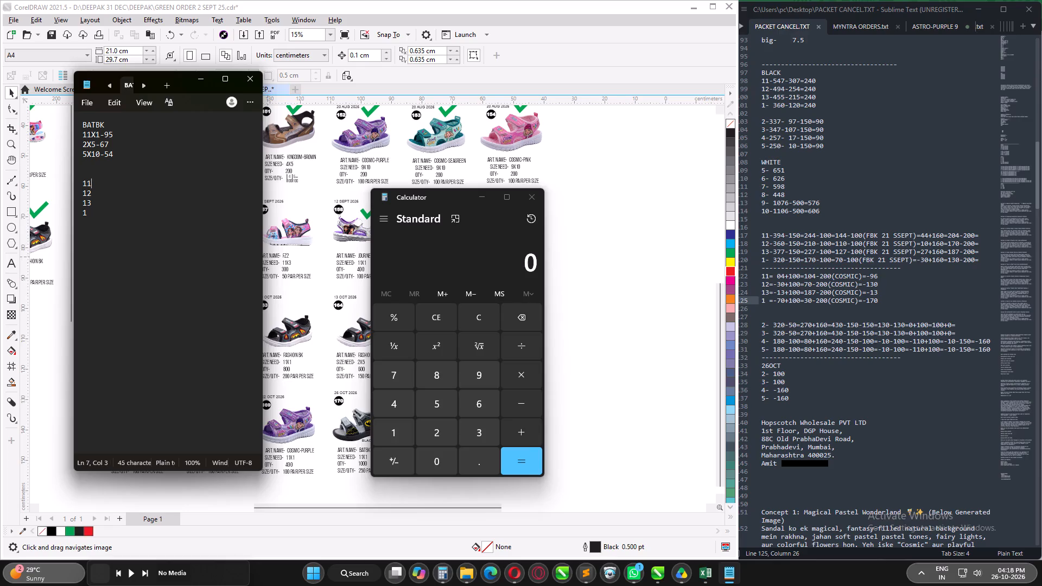
pyautogui.press('Right')
pyautogui.press('1')
pyautogui.press('BackSpace')
pyautogui.scroll(1, 148, 191)
pyautogui.click(124, 185)
pyautogui.write('74')
pyautogui.press('Down')
pyautogui.write('40')
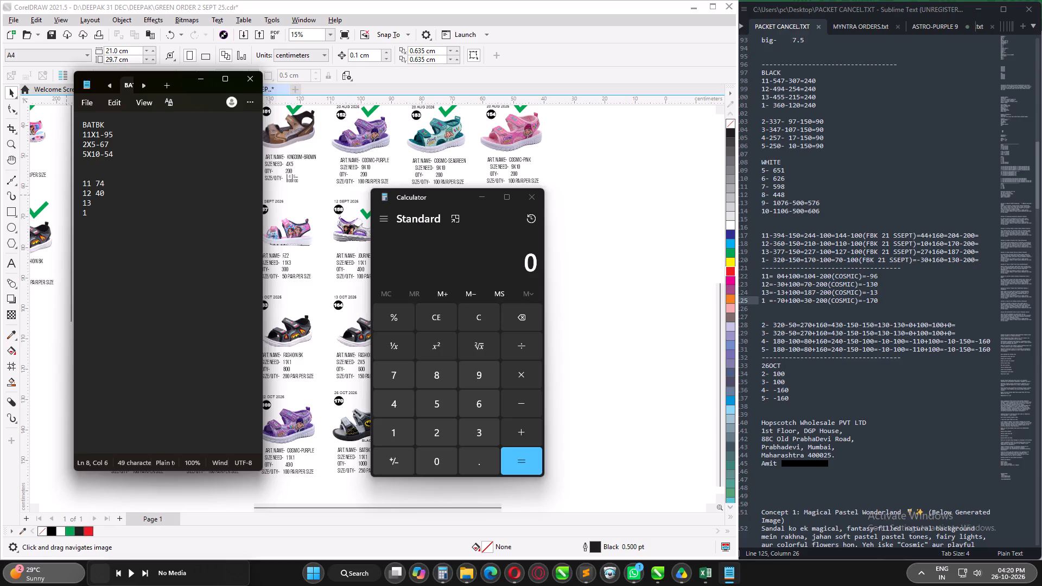
# Enter 157 beside size 13 and 0 beside size 1, and add blank lines after the list.
pyautogui.press('Down')
pyautogui.click(105, 200)
pyautogui.write('157')
pyautogui.press('Down')
pyautogui.press('0')
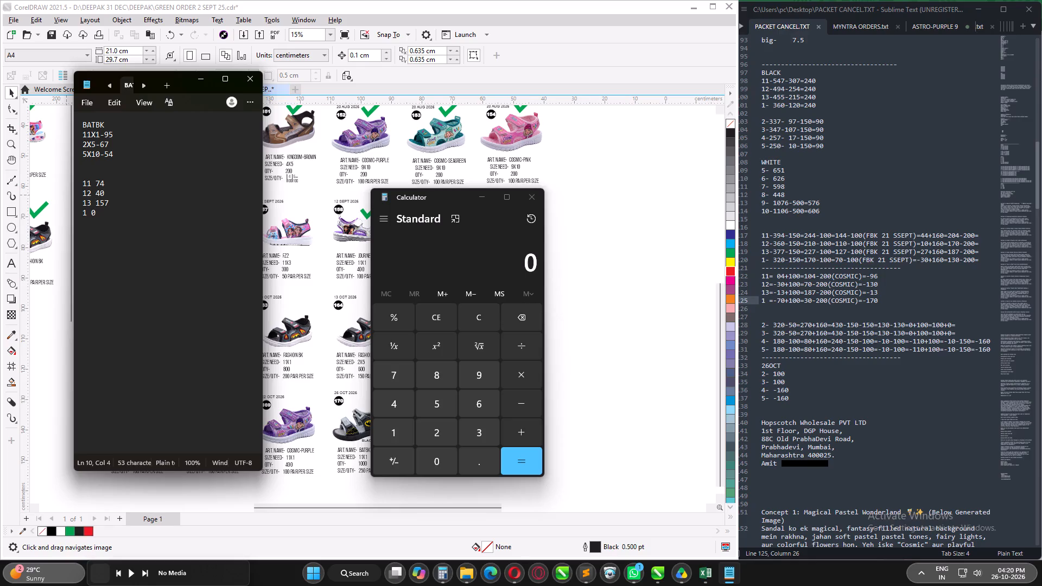
pyautogui.press('Up')
pyautogui.press('Up')
pyautogui.press('Up')
pyautogui.press('Down')
pyautogui.press('Down')
pyautogui.press('Down')
pyautogui.press('Down')
pyautogui.press('Down')
pyautogui.press('Return')
pyautogui.press('Return')
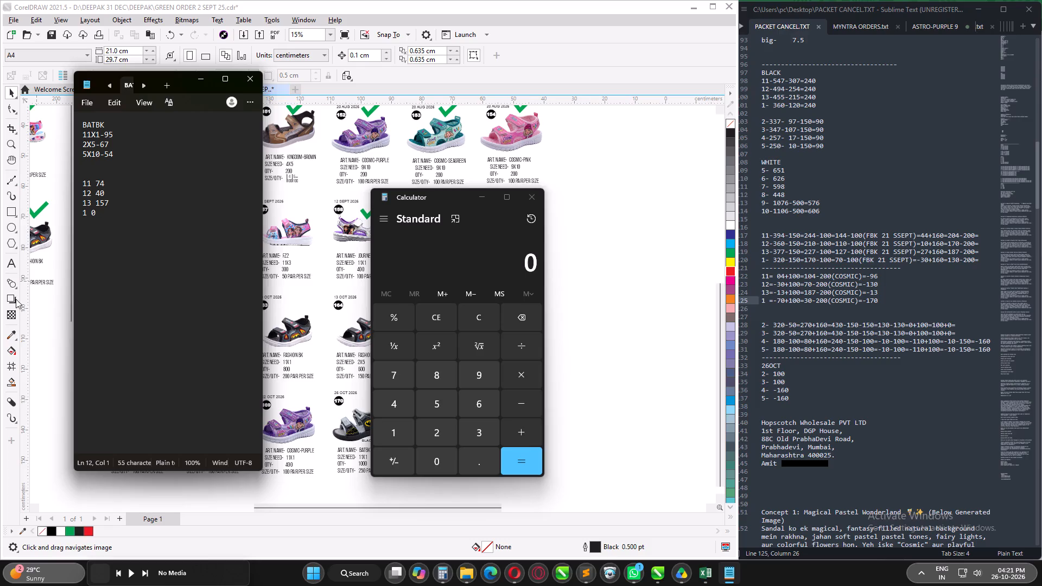
pyautogui.click(91, 242)
# Put the calculator and notes aside and look over the full grid of sandal order cards in CorelDRAW.
pyautogui.click(478, 198)
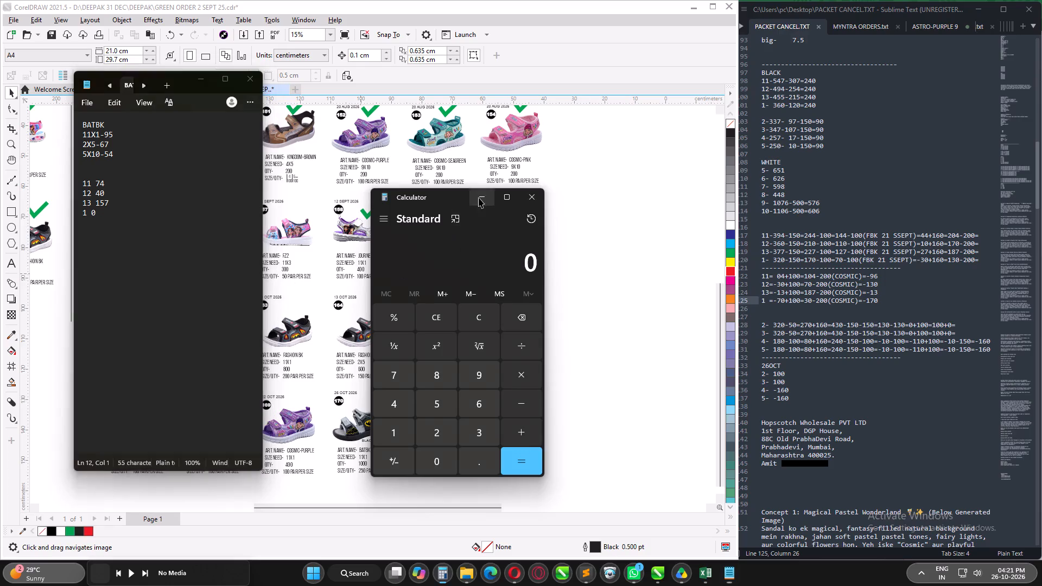
pyautogui.click(207, 82)
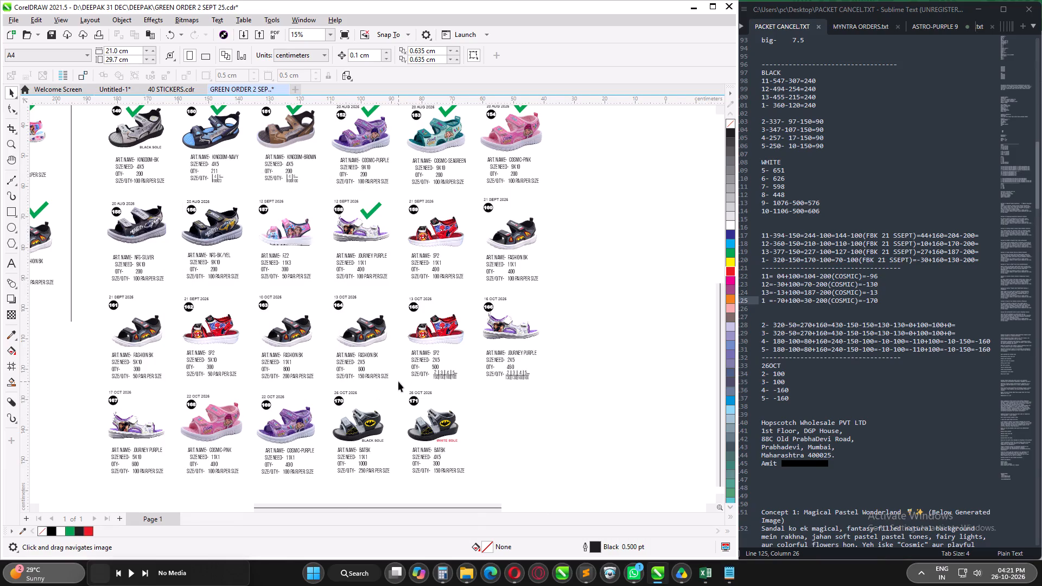
pyautogui.scroll(1, 398, 381)
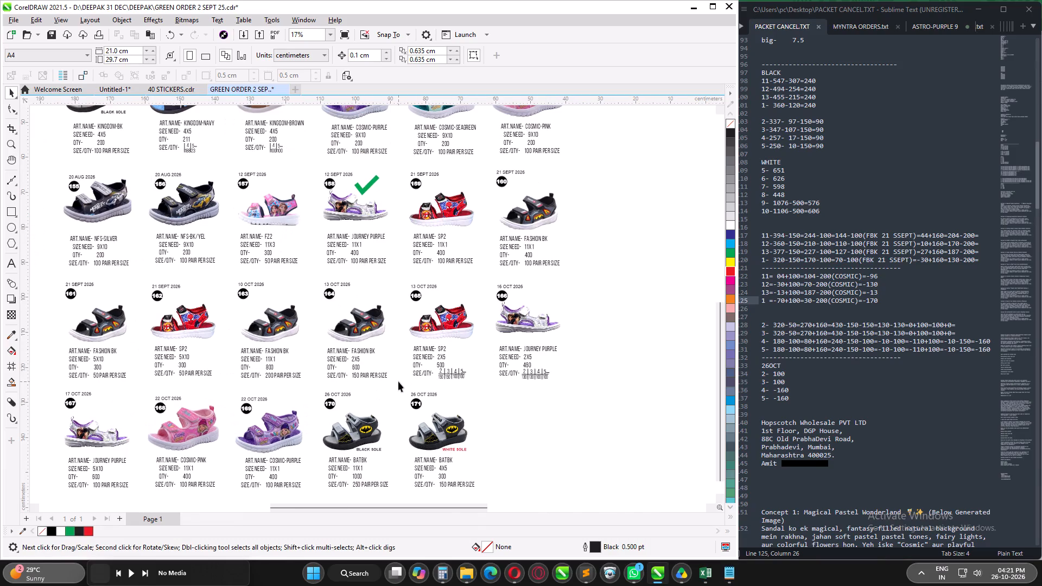
pyautogui.scroll(-3, 398, 381)
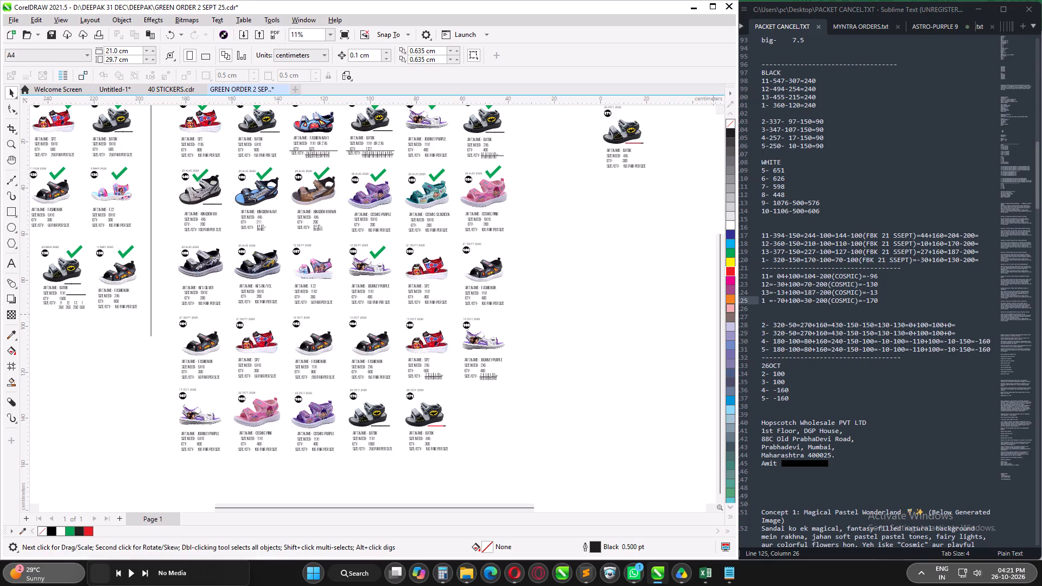
pyautogui.moveTo(562, 213); pyautogui.dragTo(536, 257, button='middle')
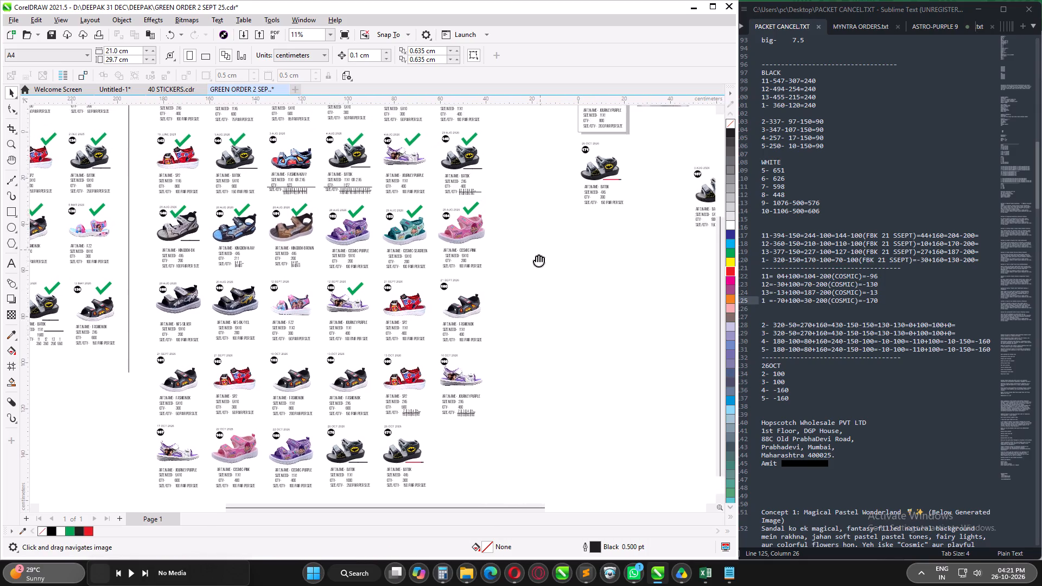
pyautogui.moveTo(536, 257); pyautogui.dragTo(533, 263, button='middle')
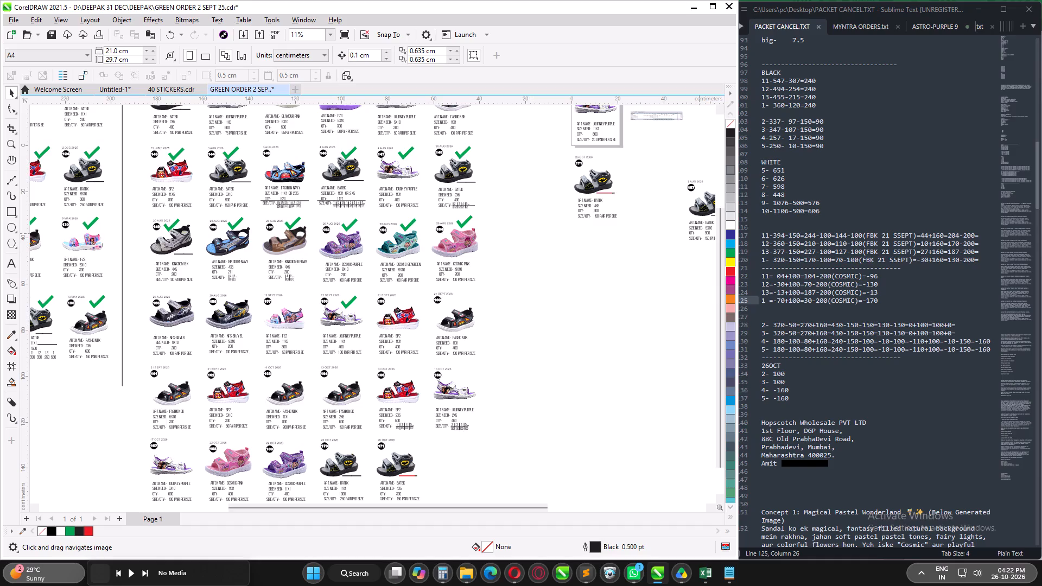
# Review the BLACK calculation lines for sizes 11 to 5 in PACKET CANCEL.TXT.
pyautogui.moveTo(836, 148); pyautogui.dragTo(766, 119)
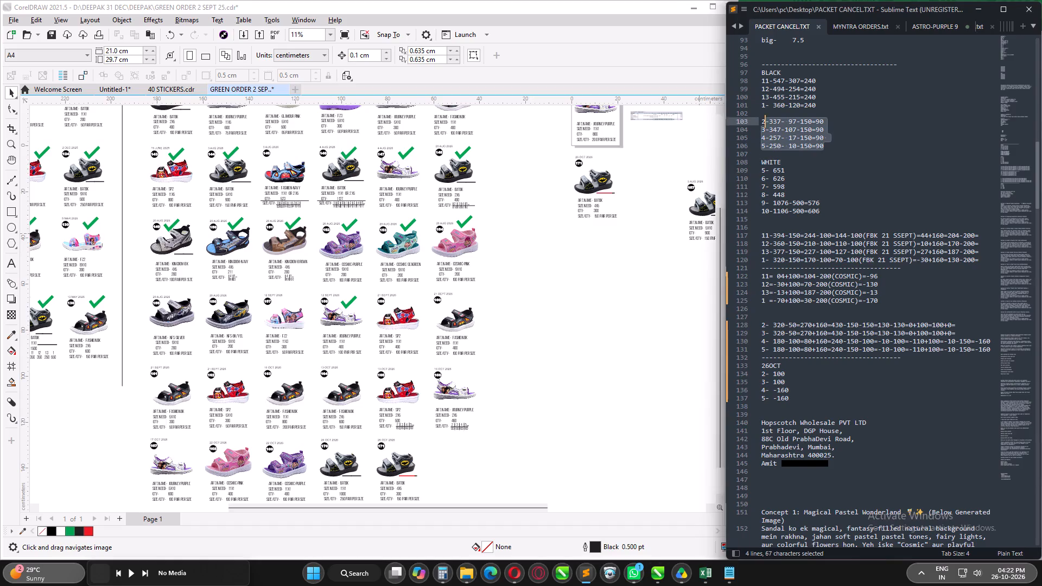
pyautogui.moveTo(766, 119); pyautogui.dragTo(755, 79)
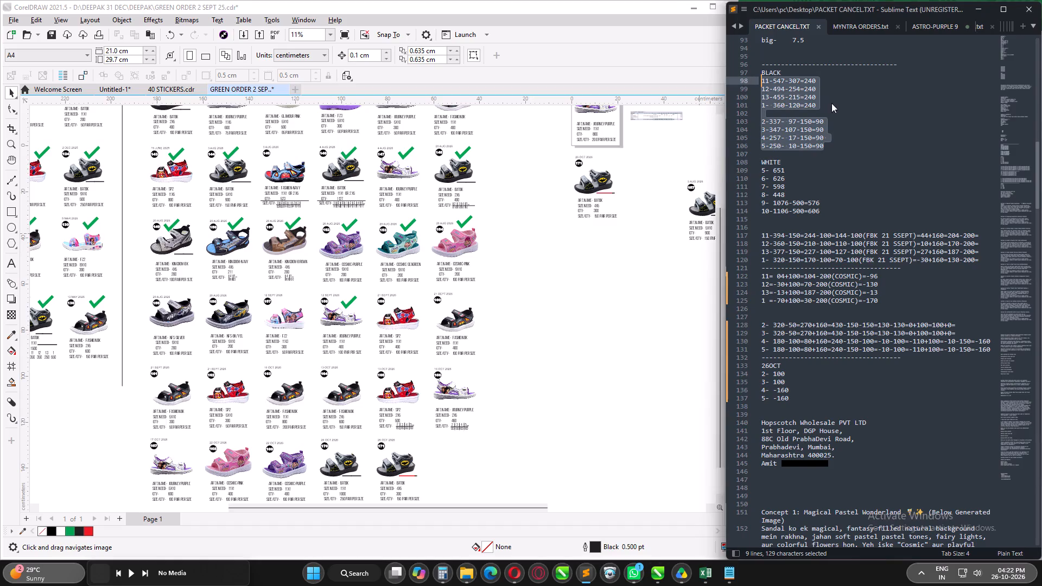
pyautogui.click(792, 106)
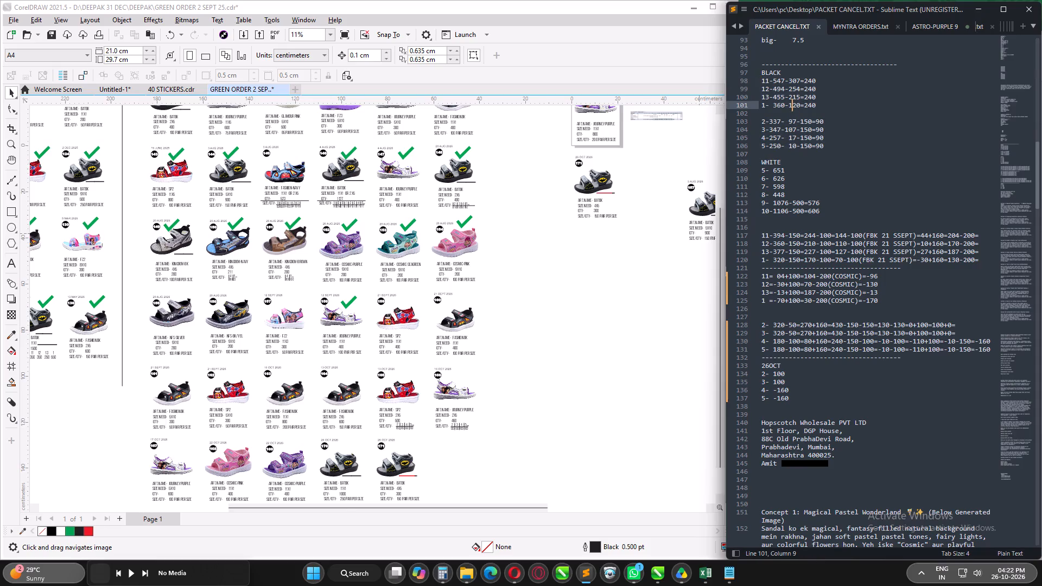
# Check the BLACK lines down to size 5 against the per-size quantities on BATBK black-sole card 146.
pyautogui.click(830, 149)
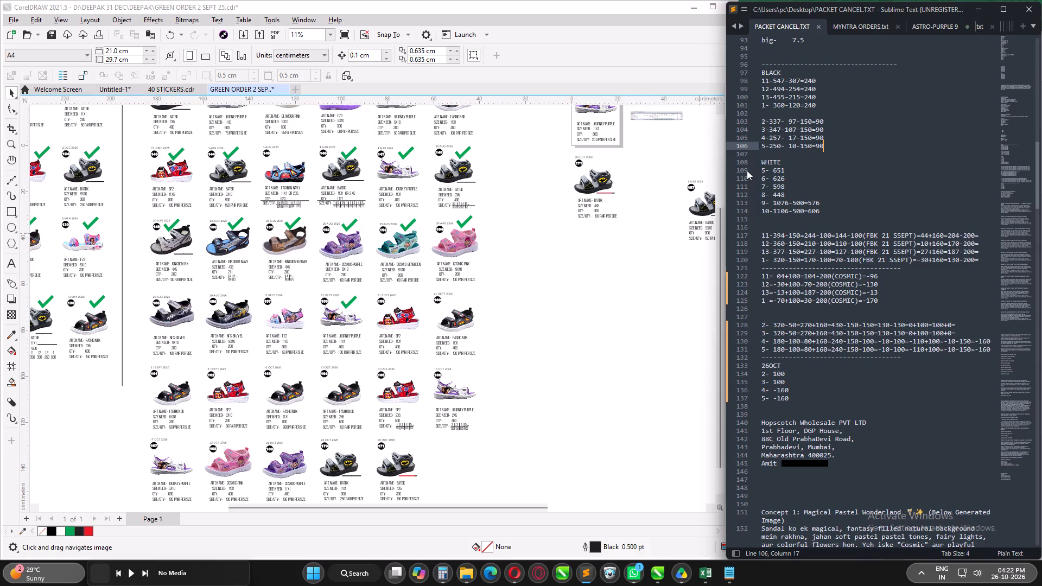
pyautogui.scroll(12, 340, 190)
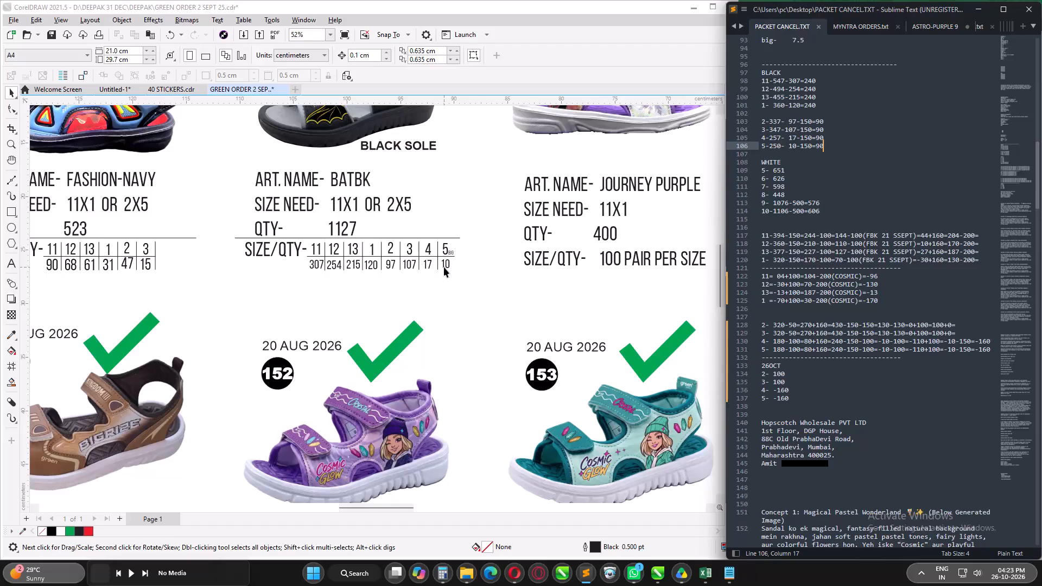
# Look through the October order cards in the bottom rows and the 20 August cards 151 to 154 above them.
pyautogui.scroll(-12, 392, 279)
pyautogui.moveTo(428, 368); pyautogui.dragTo(392, 231, button='middle')
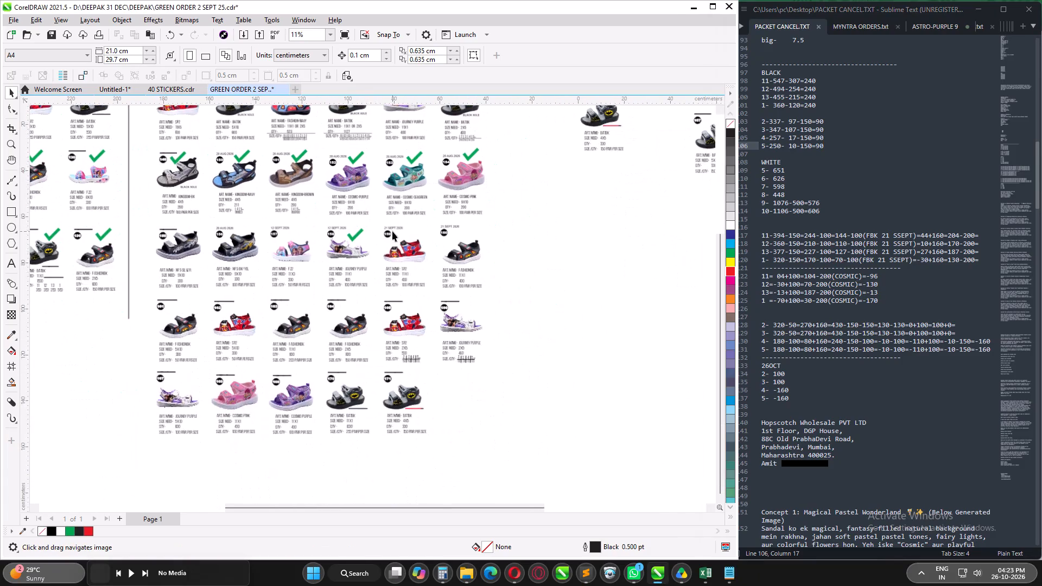
pyautogui.scroll(5, 380, 391)
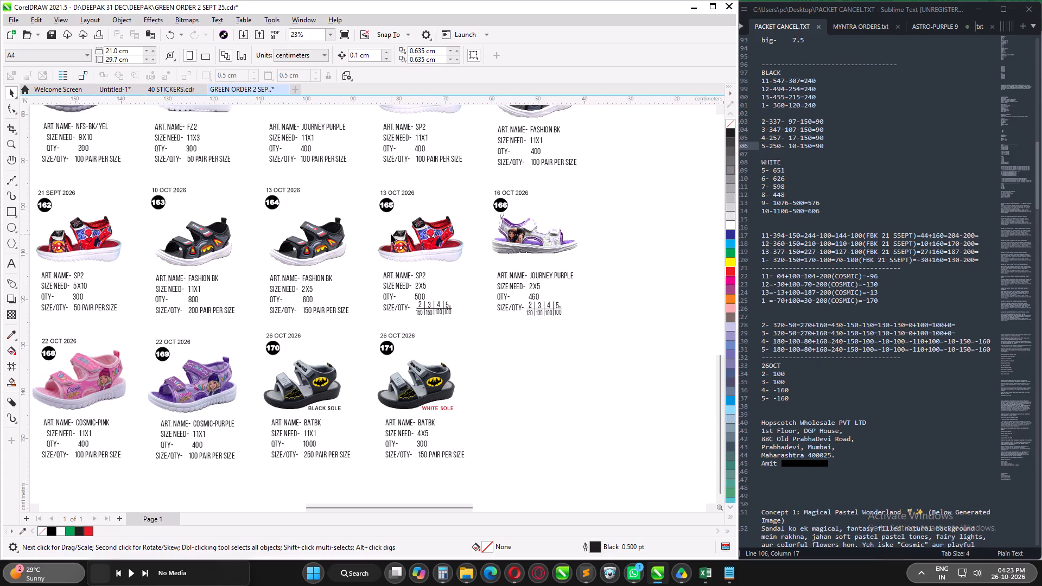
pyautogui.scroll(-3, 391, 234)
pyautogui.moveTo(374, 194); pyautogui.dragTo(377, 313, button='middle')
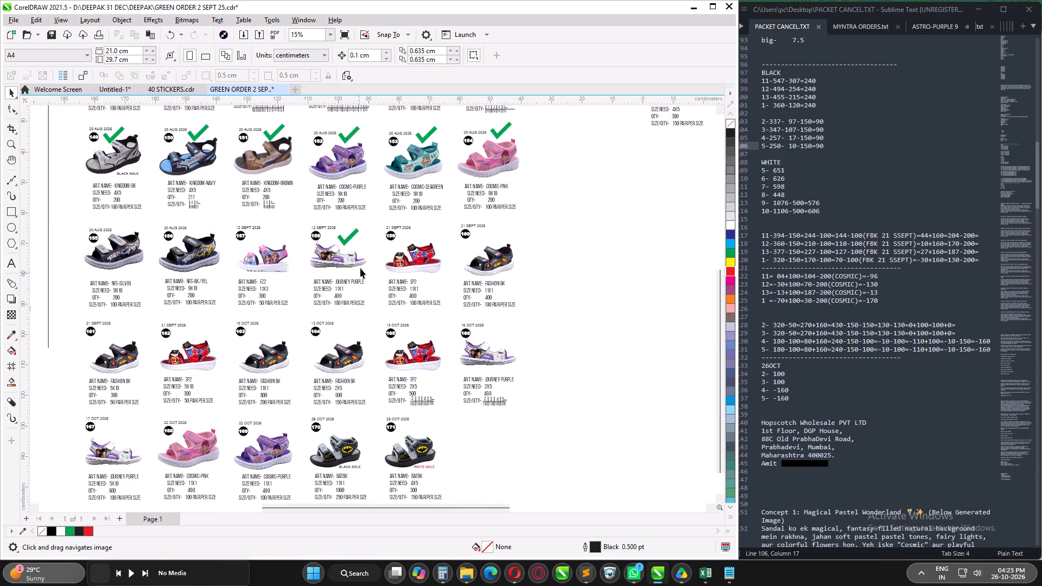
pyautogui.moveTo(365, 254); pyautogui.dragTo(365, 387, button='middle')
pyautogui.scroll(7, 351, 256)
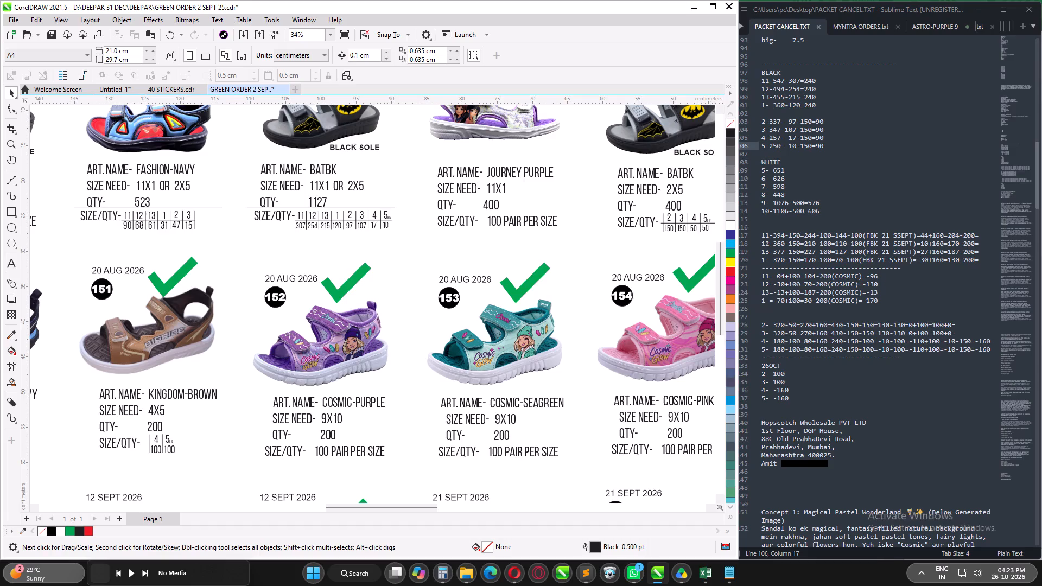
pyautogui.scroll(-11, 427, 290)
pyautogui.moveTo(505, 364); pyautogui.dragTo(466, 202, button='middle')
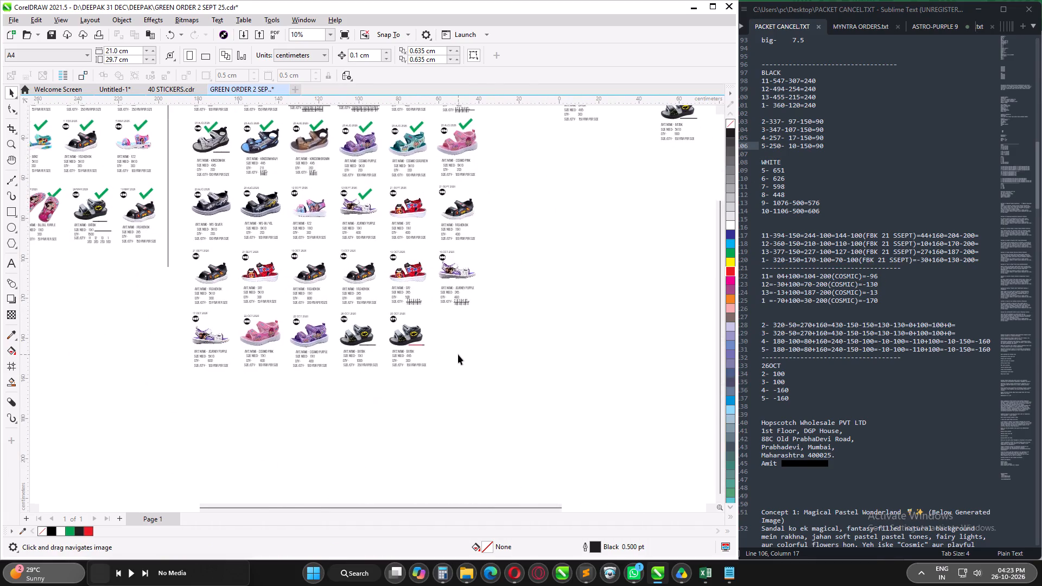
# Examine the sizes and quantities on order cards 162 to 171, including the BATBK black-sole and white-sole orders dated 26 October.
pyautogui.scroll(7, 458, 354)
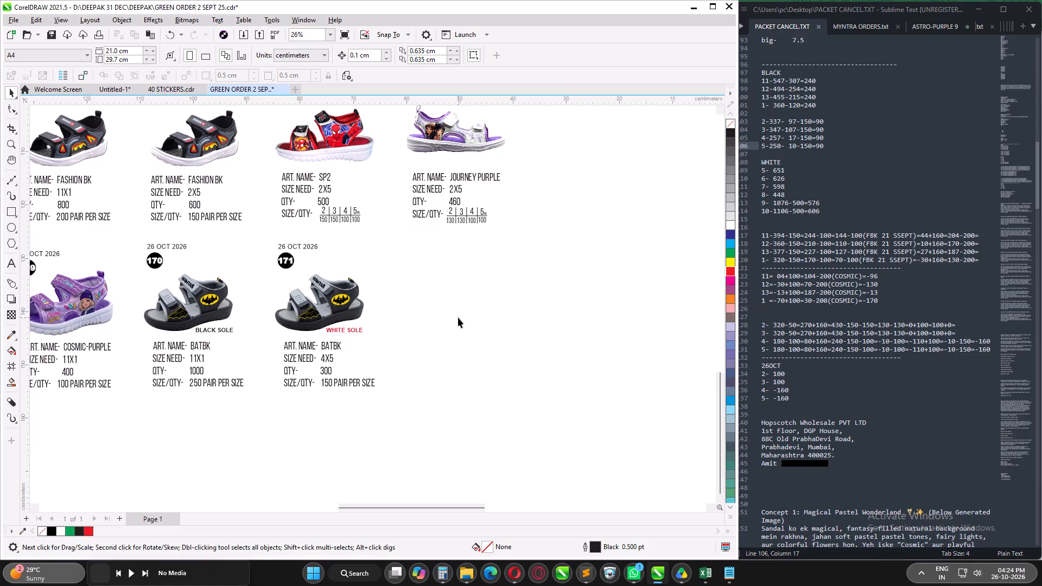
pyautogui.scroll(-3, 458, 317)
pyautogui.moveTo(190, 361); pyautogui.dragTo(329, 320, button='middle')
pyautogui.scroll(4, 263, 319)
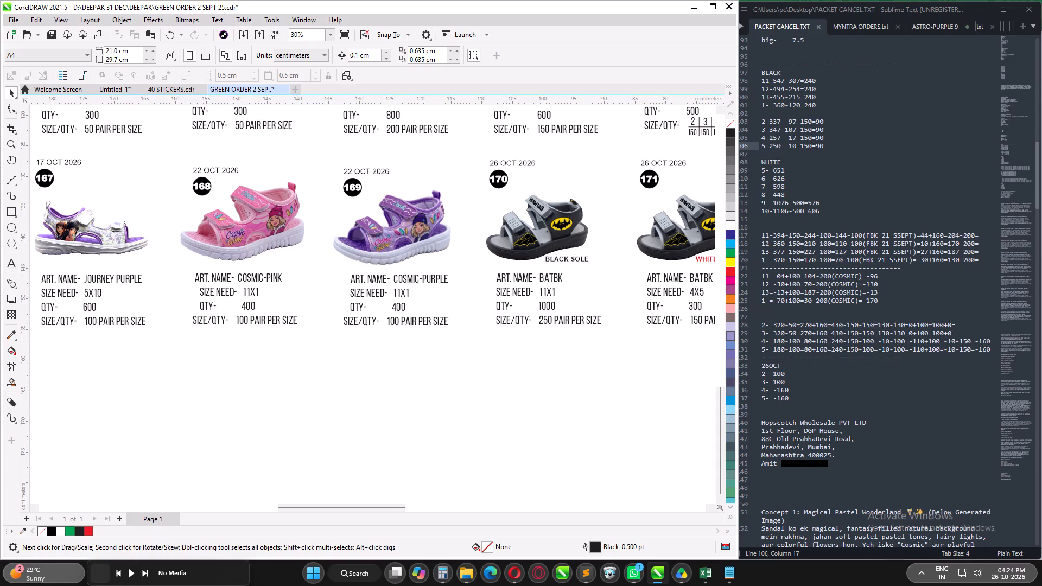
pyautogui.scroll(-5, 447, 290)
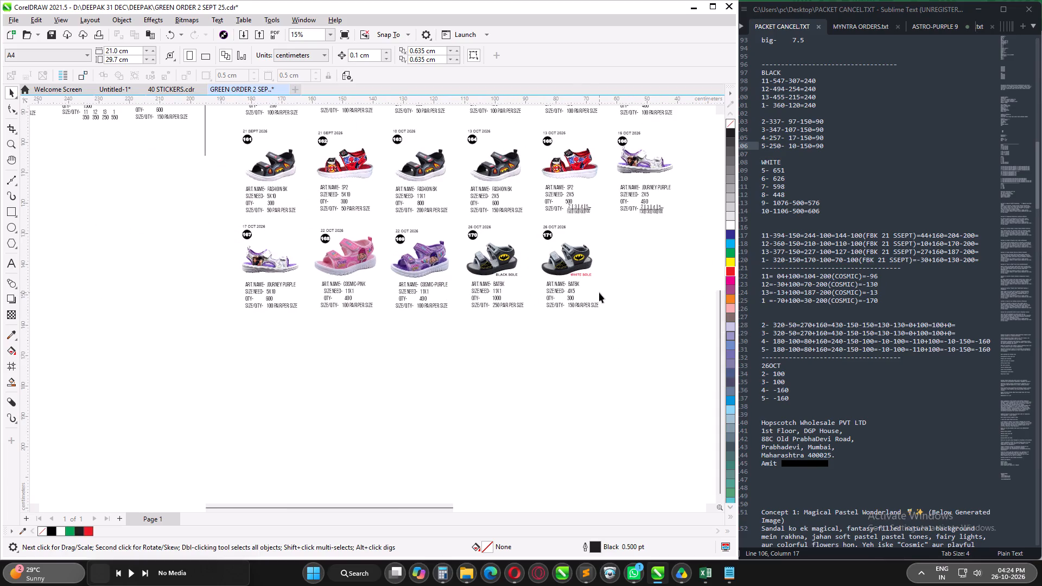
pyautogui.moveTo(599, 292); pyautogui.dragTo(529, 326, button='middle')
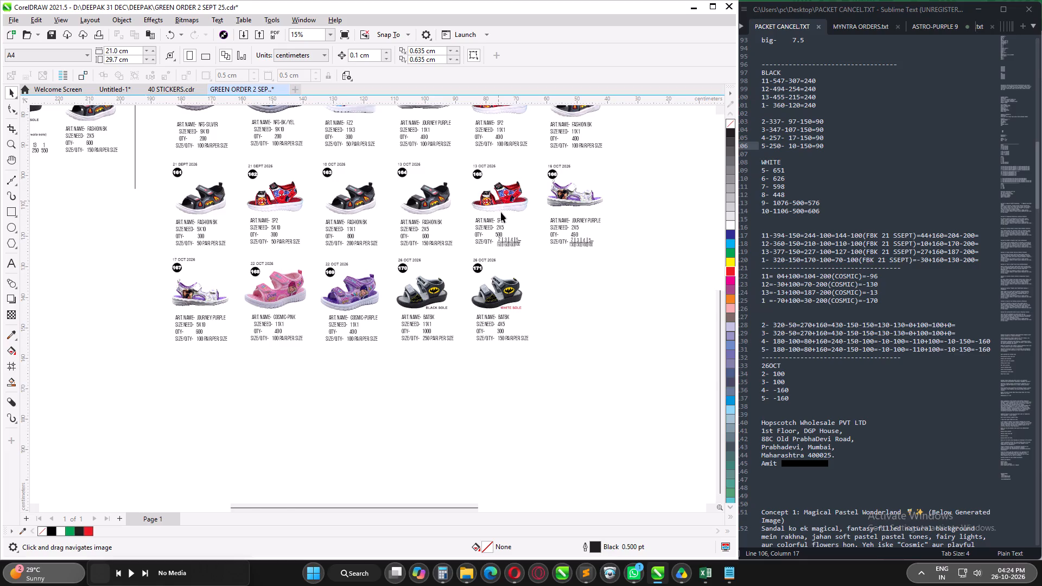
pyautogui.scroll(7, 505, 219)
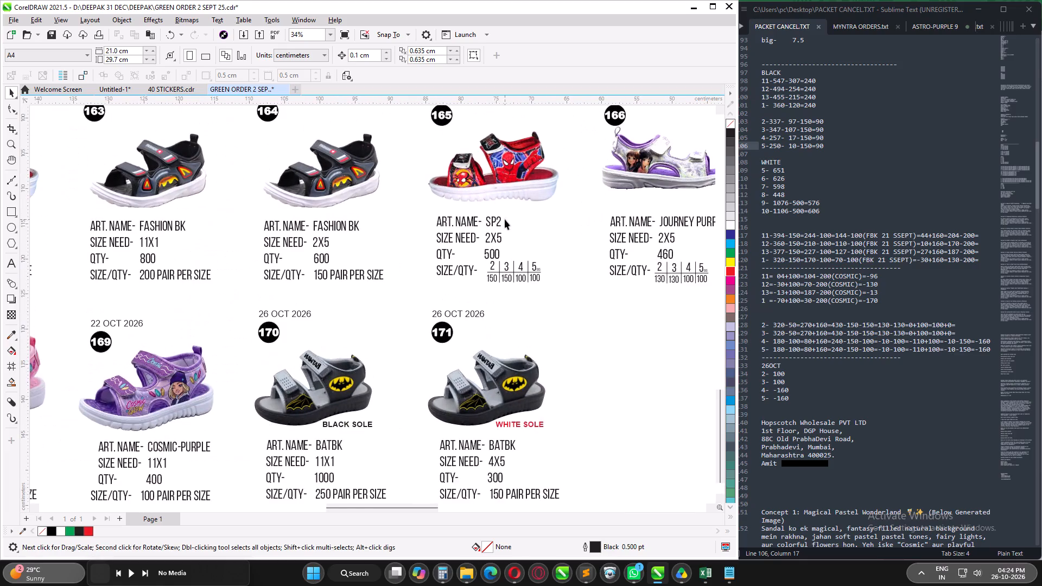
pyautogui.scroll(-2, 505, 219)
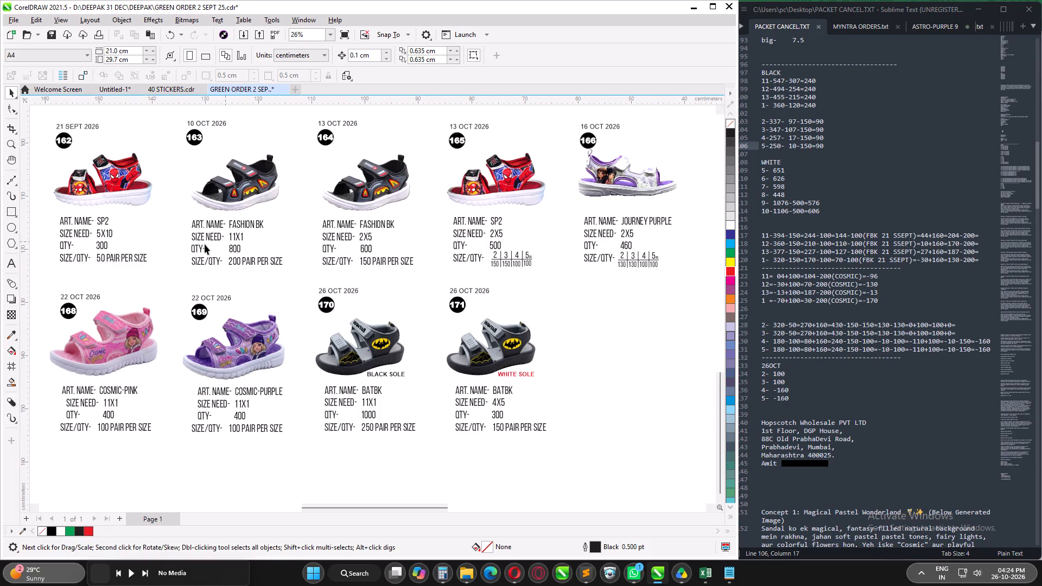
pyautogui.scroll(-4, 140, 250)
pyautogui.moveTo(218, 240); pyautogui.dragTo(328, 309, button='middle')
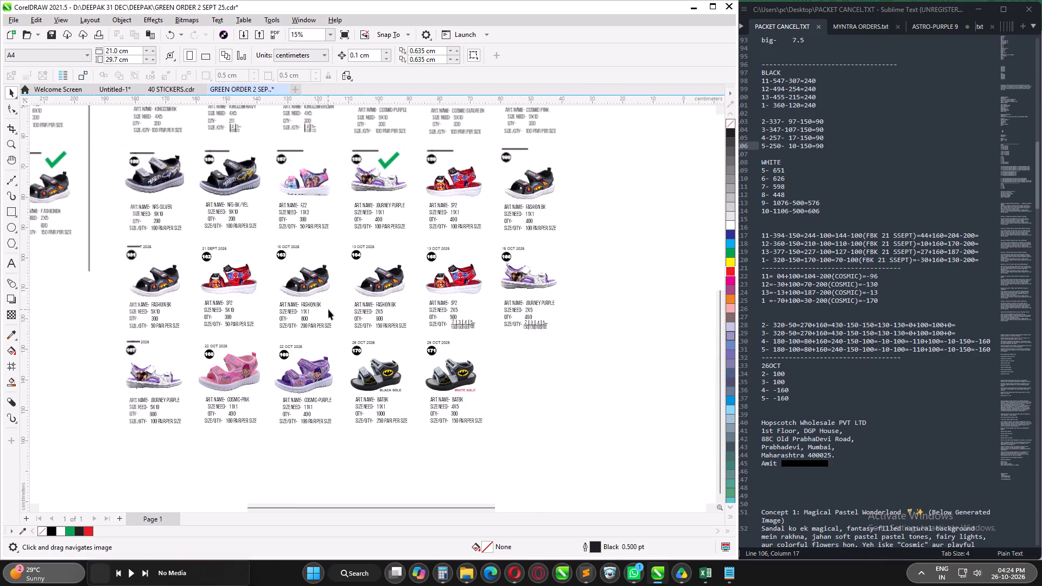
pyautogui.scroll(2, 323, 313)
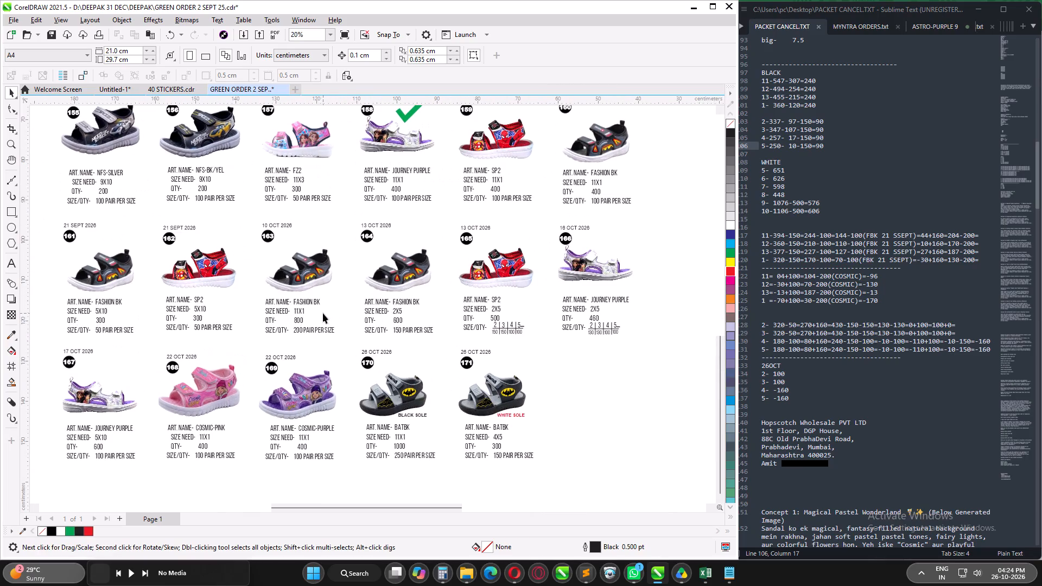
pyautogui.scroll(-3, 323, 313)
pyautogui.moveTo(313, 272); pyautogui.dragTo(312, 368, button='middle')
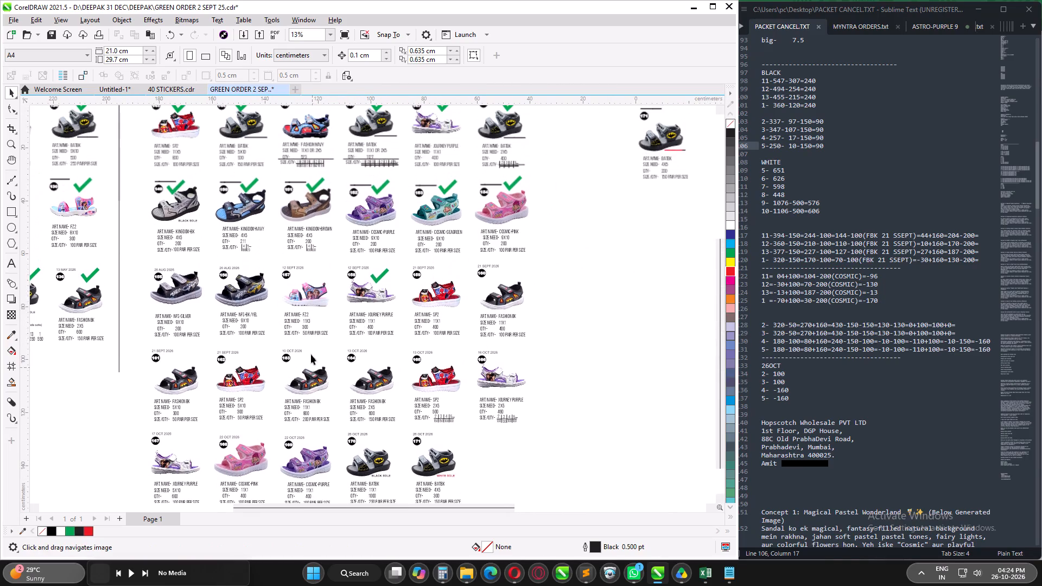
# Examine the size and quantity tables on FASHION-NAVY card 145 and BATBK black-sole card 146.
pyautogui.moveTo(251, 220); pyautogui.dragTo(264, 294, button='middle')
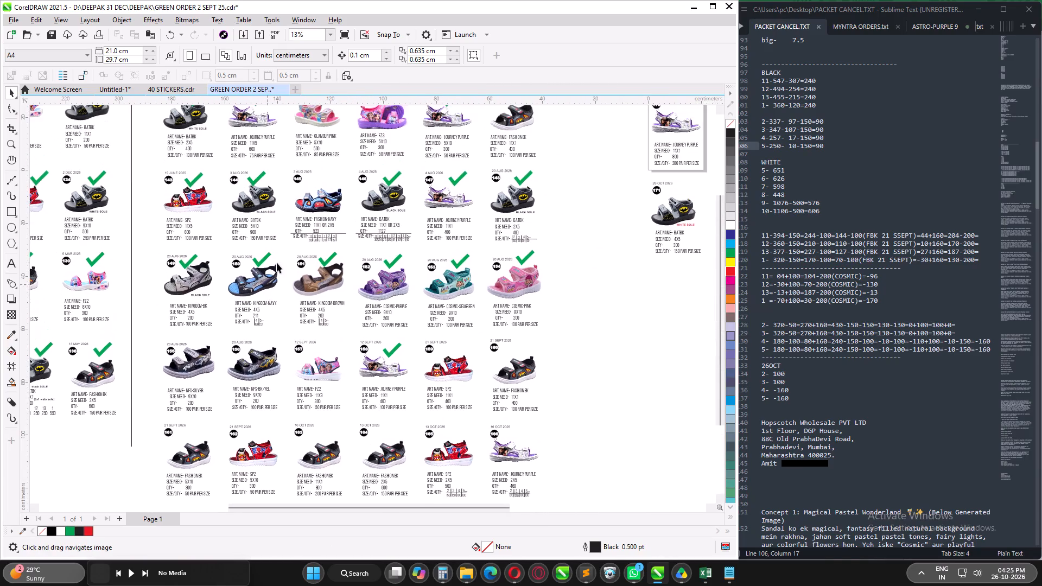
pyautogui.scroll(8, 330, 224)
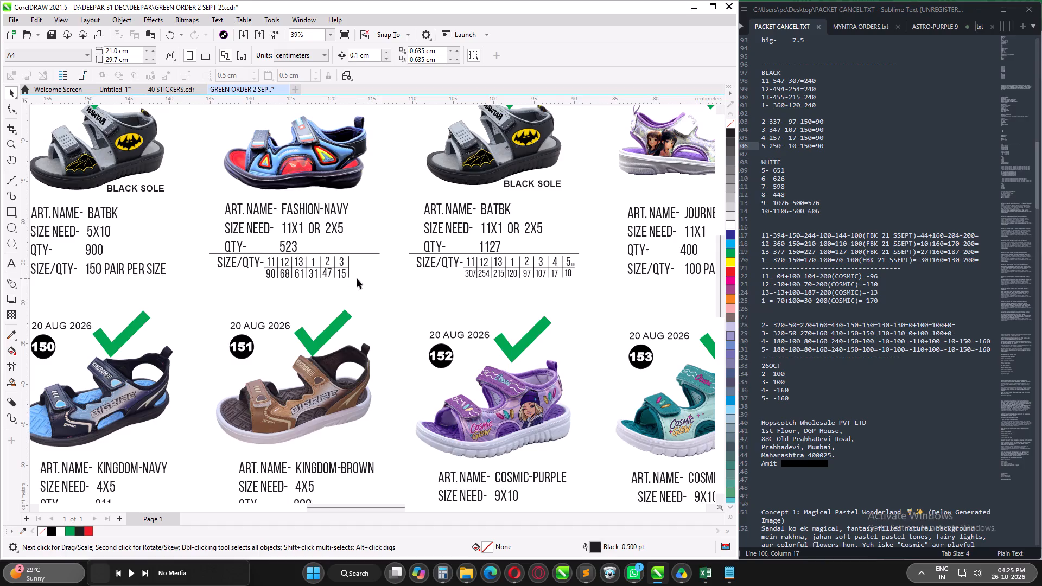
pyautogui.scroll(-6, 357, 278)
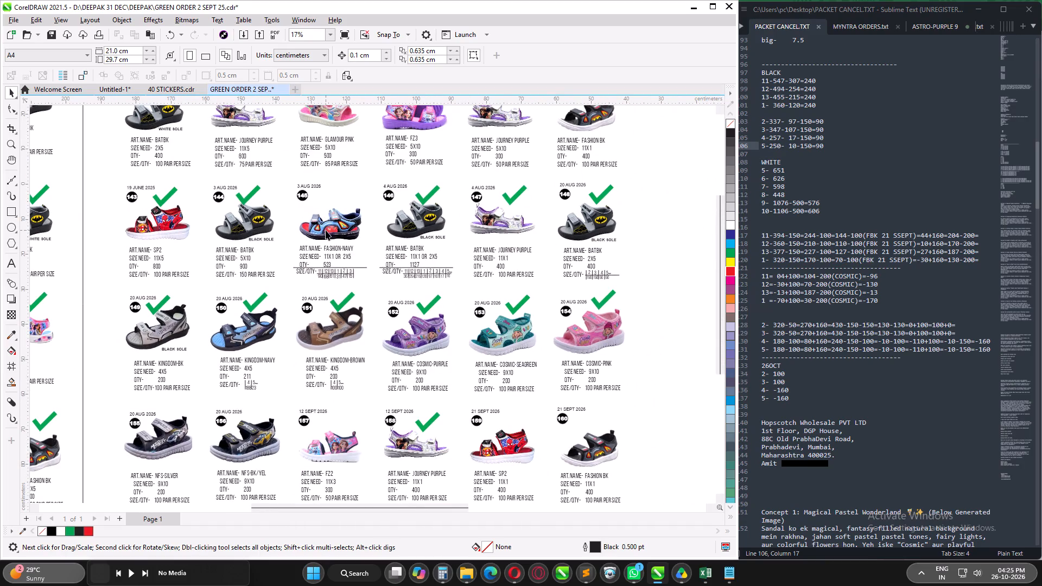
pyautogui.scroll(-3, 326, 230)
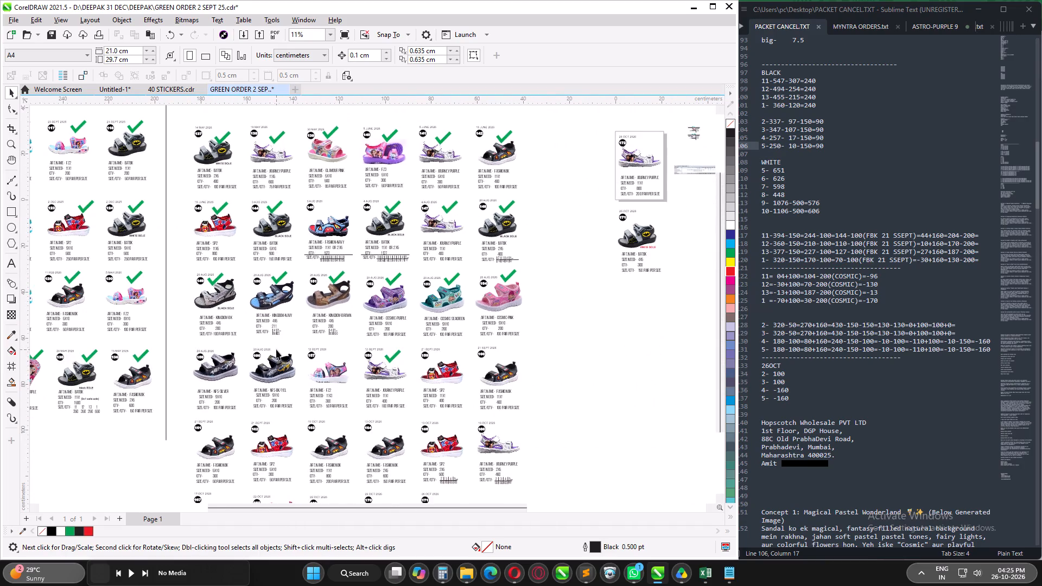
pyautogui.moveTo(276, 349); pyautogui.dragTo(350, 282, button='middle')
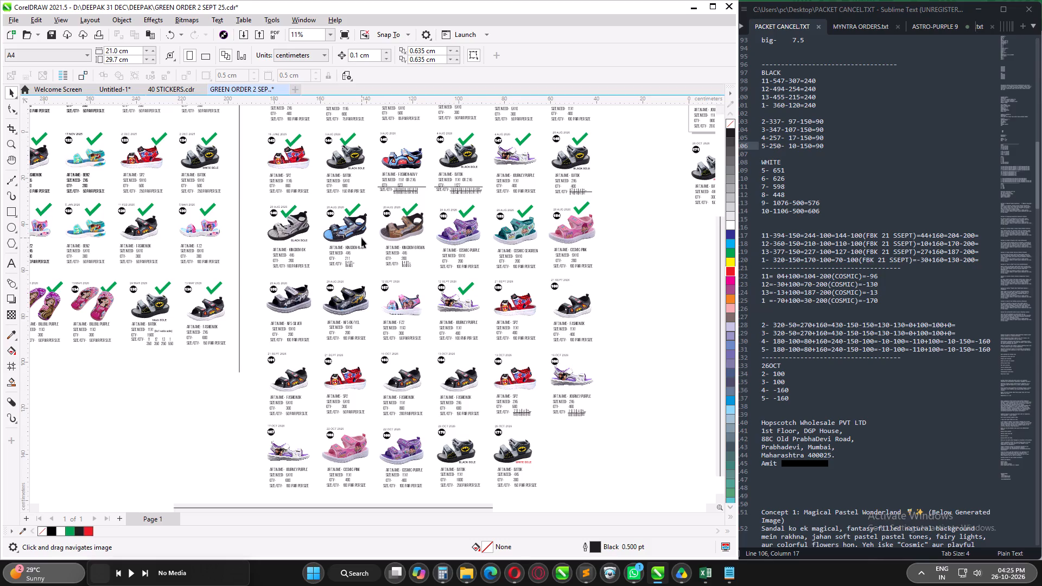
pyautogui.scroll(6, 410, 218)
pyautogui.moveTo(403, 188); pyautogui.dragTo(396, 299, button='middle')
pyautogui.scroll(1, 397, 285)
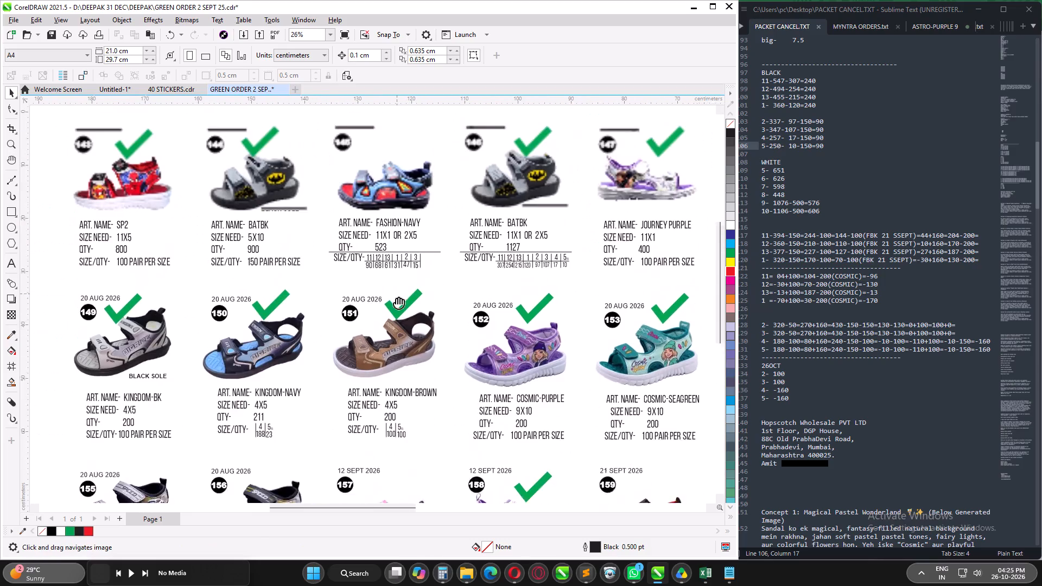
pyautogui.moveTo(396, 299); pyautogui.dragTo(395, 303, button='middle')
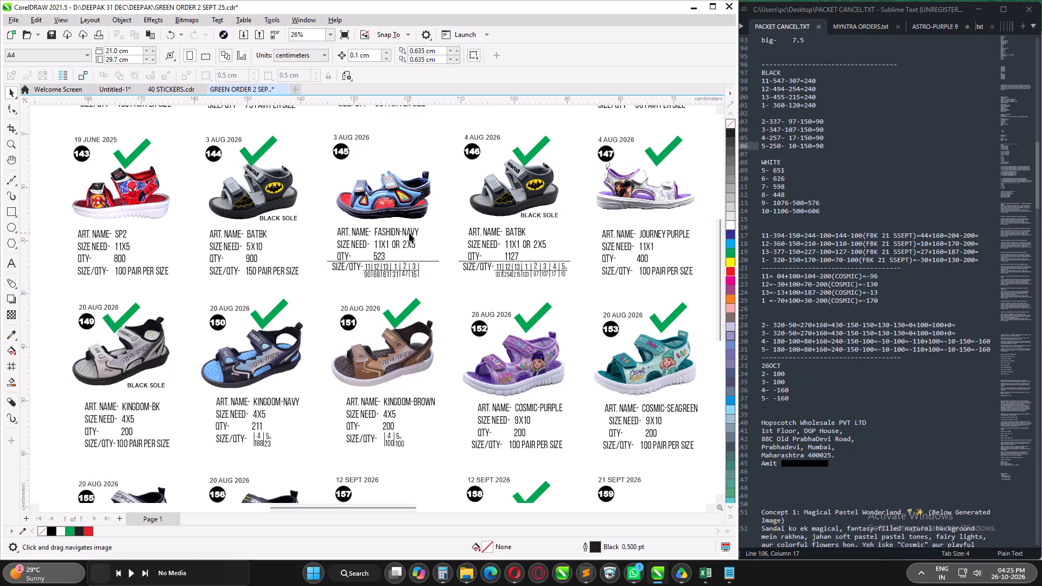
pyautogui.scroll(6, 404, 189)
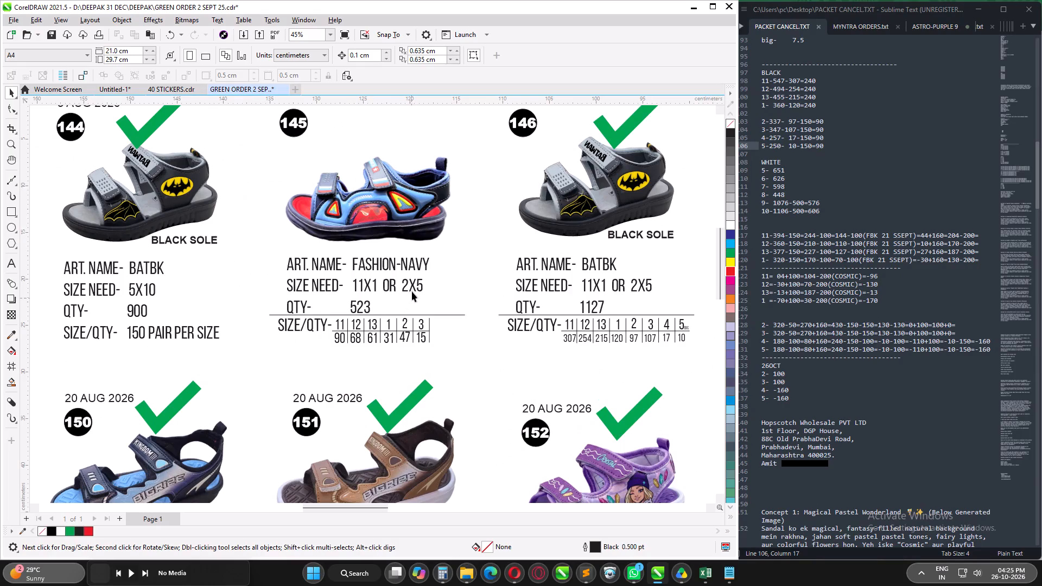
pyautogui.scroll(-6, 414, 292)
# Examine the size 4 and 5 quantities on KINGDOM-NAVY card 150 and KINGDOM-BROWN card 151, and review cards 137 to 154 around them.
pyautogui.scroll(10, 415, 432)
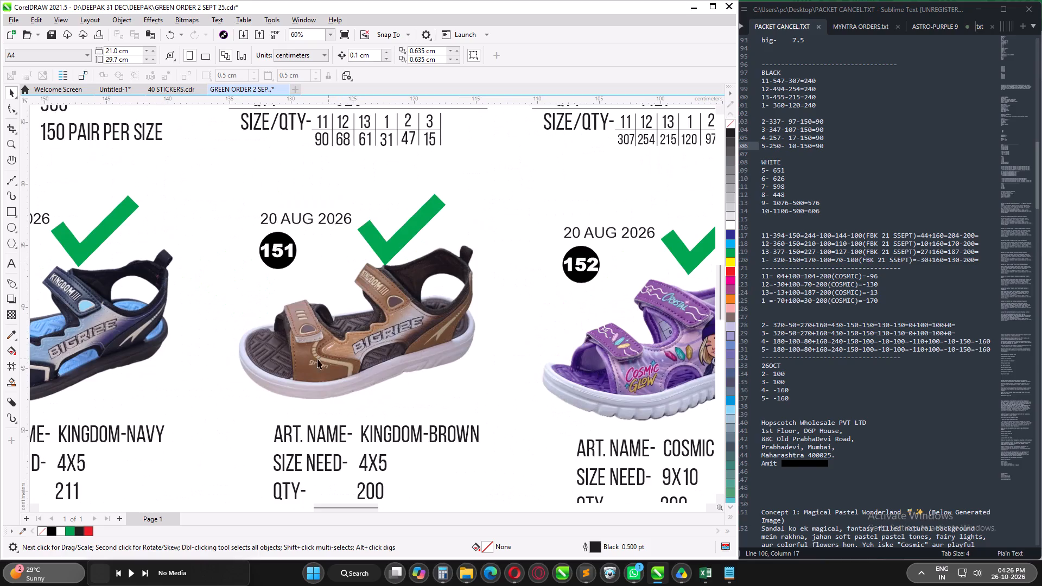
pyautogui.moveTo(290, 358); pyautogui.dragTo(407, 306, button='middle')
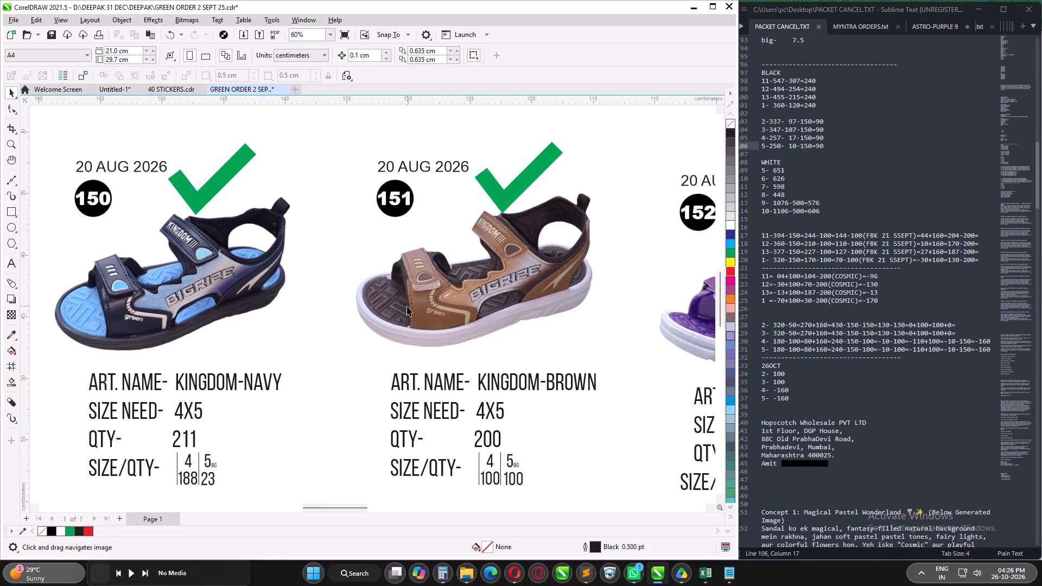
pyautogui.scroll(-6, 407, 306)
pyautogui.scroll(5, 448, 295)
pyautogui.scroll(-4, 448, 295)
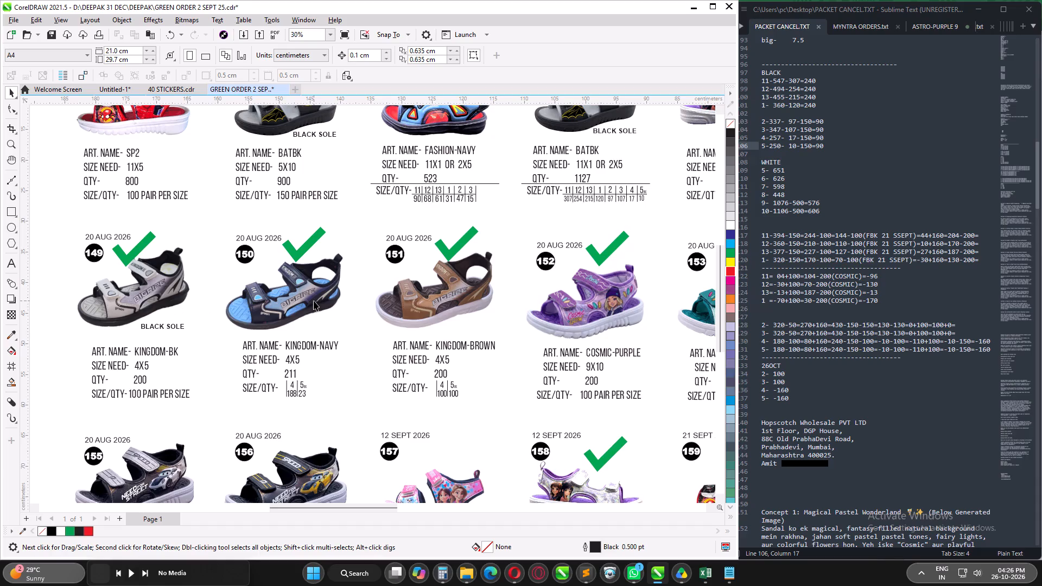
pyautogui.scroll(-4, 313, 301)
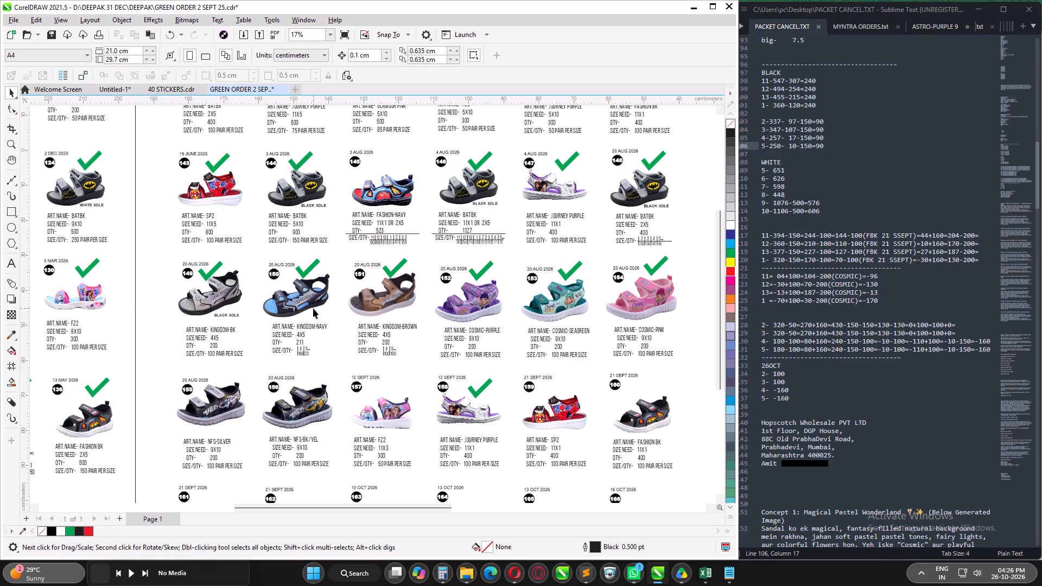
pyautogui.scroll(4, 313, 308)
pyautogui.scroll(-4, 313, 308)
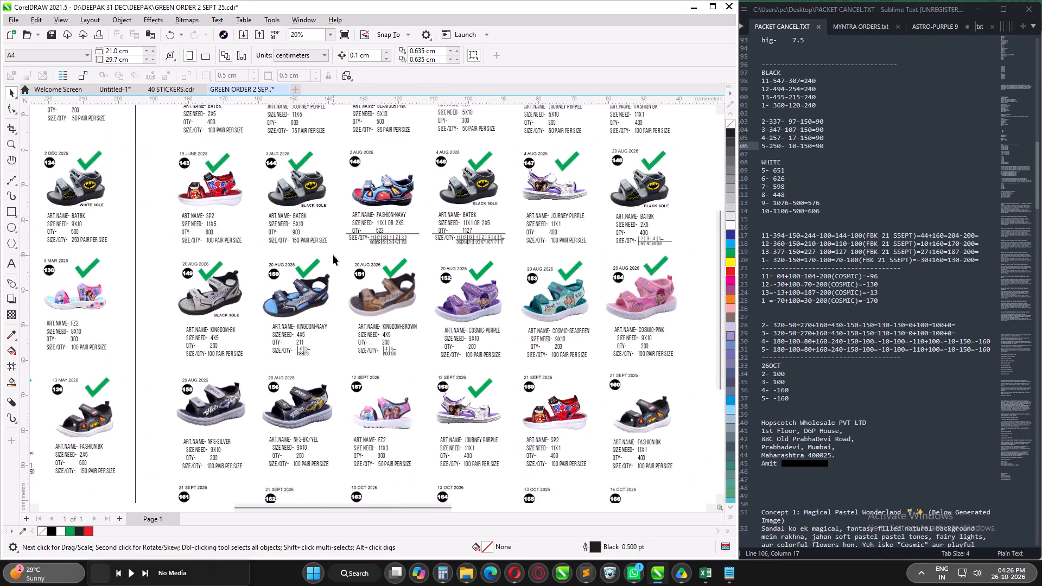
pyautogui.moveTo(333, 255); pyautogui.dragTo(333, 384, button='middle')
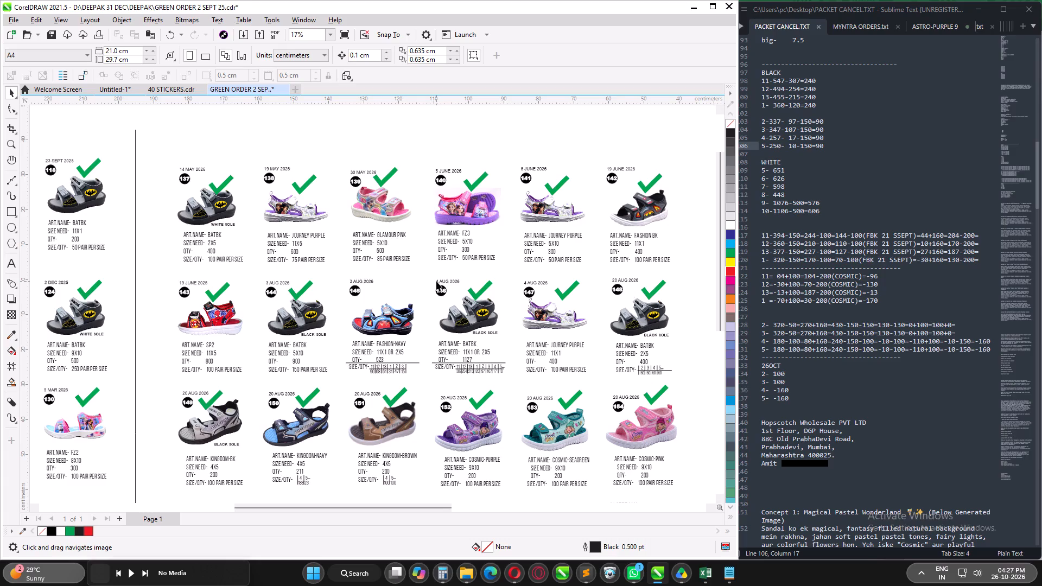
# Select JOURNEY PURPLE card 172 on the page and look over it, BATBK card 171 below it, the pending sole notes and the card grid.
pyautogui.scroll(-3, 436, 281)
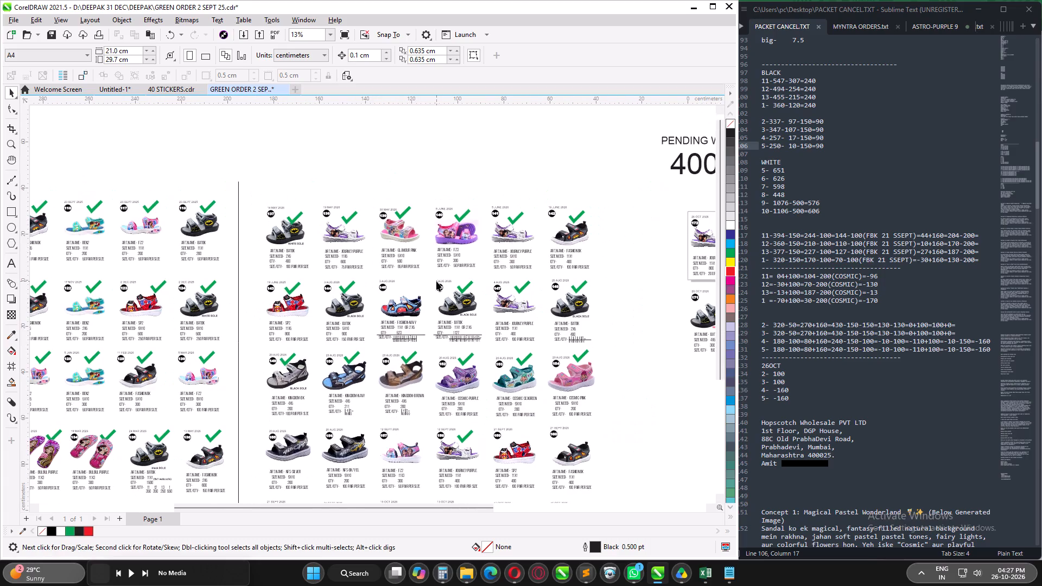
pyautogui.moveTo(618, 324); pyautogui.dragTo(605, 309, button='middle')
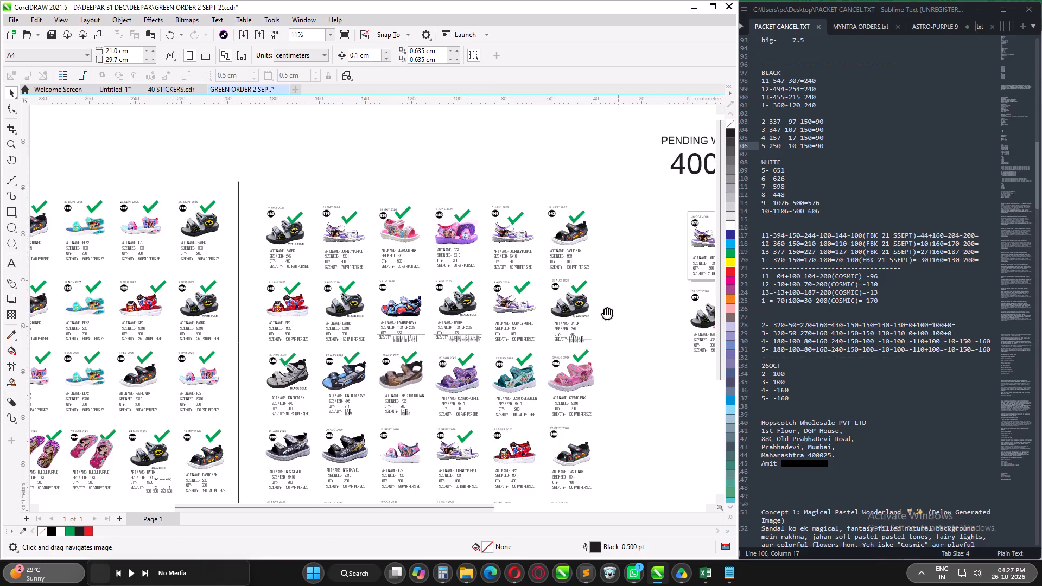
pyautogui.moveTo(605, 309); pyautogui.dragTo(494, 207, button='middle')
pyautogui.click(581, 123)
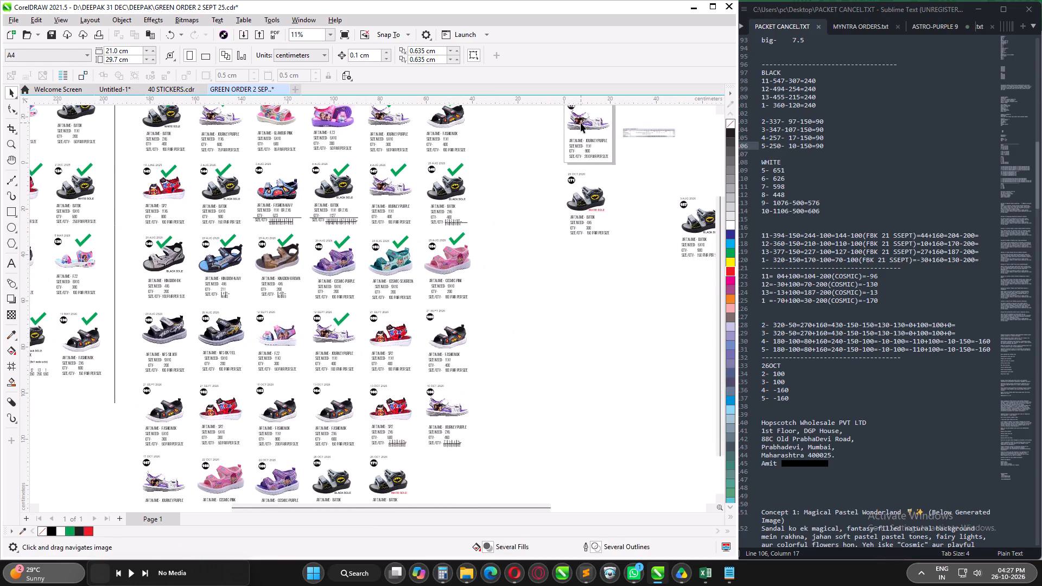
pyautogui.scroll(4, 581, 123)
pyautogui.scroll(1, 501, 146)
pyautogui.moveTo(501, 147); pyautogui.dragTo(483, 280, button='middle')
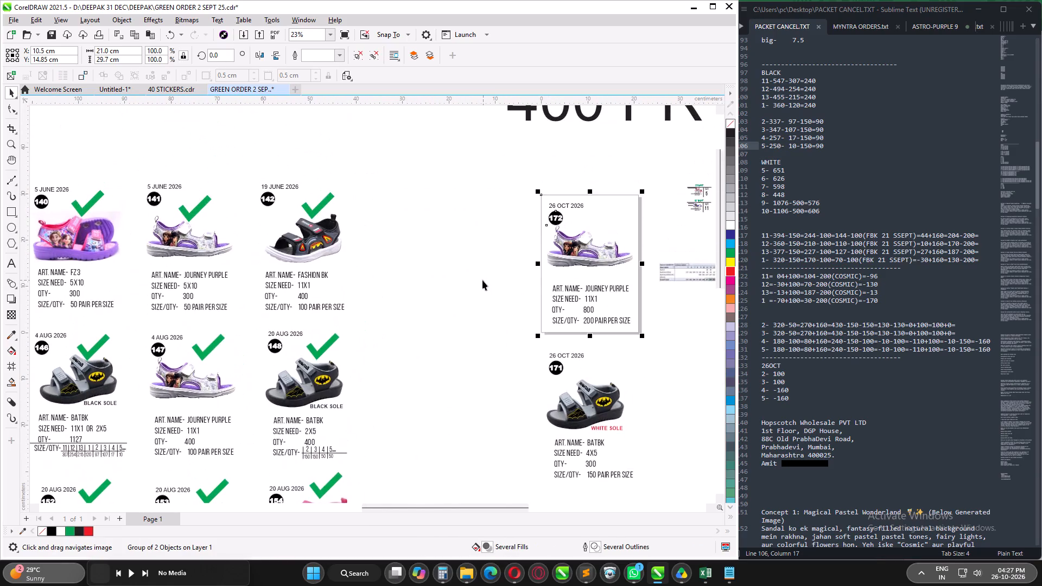
pyautogui.scroll(-9, 482, 280)
pyautogui.moveTo(482, 280); pyautogui.dragTo(458, 203, button='middle')
pyautogui.scroll(1, 482, 280)
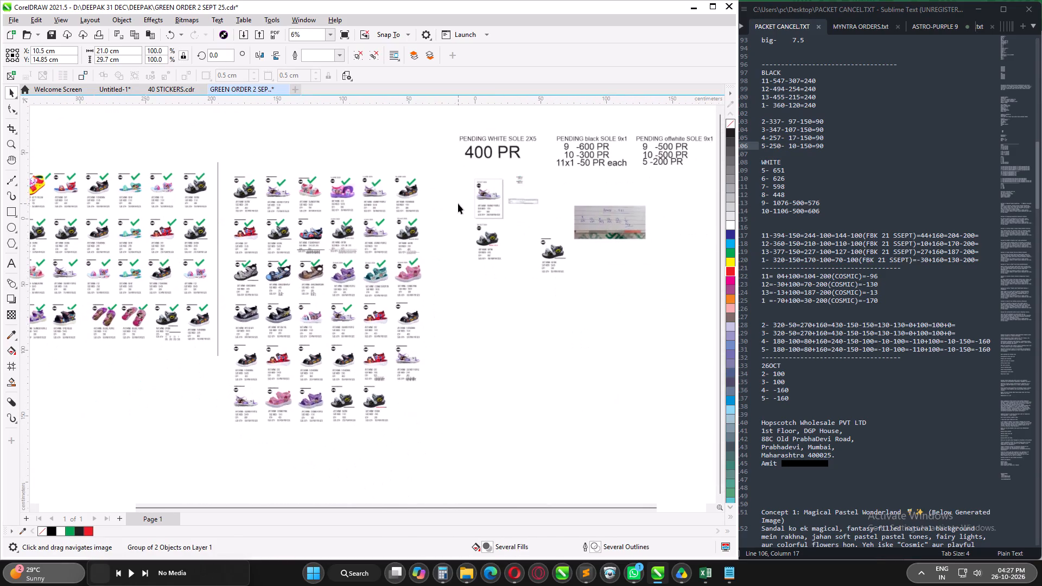
pyautogui.scroll(12, 480, 236)
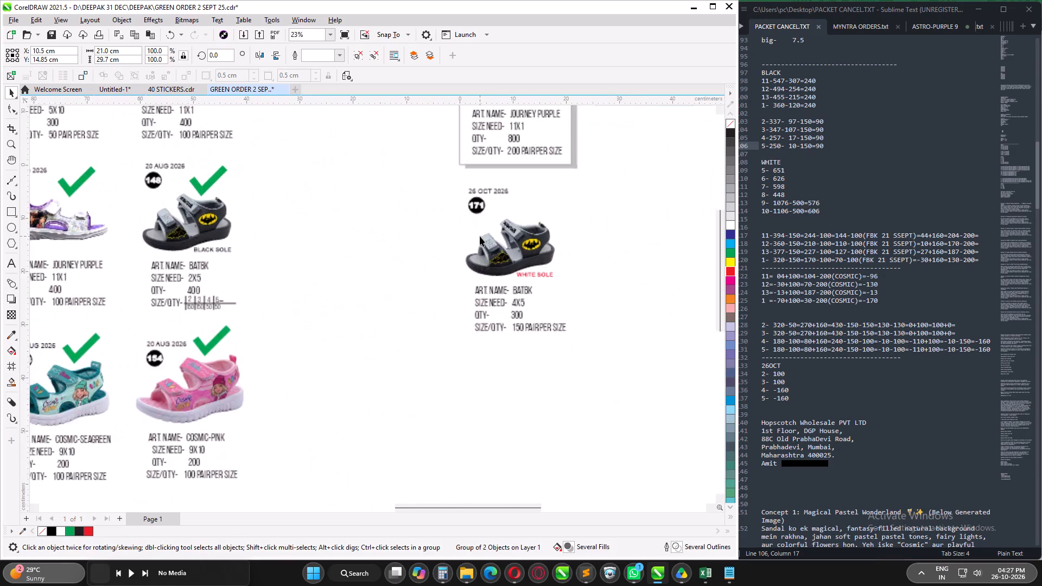
pyautogui.scroll(-6, 410, 258)
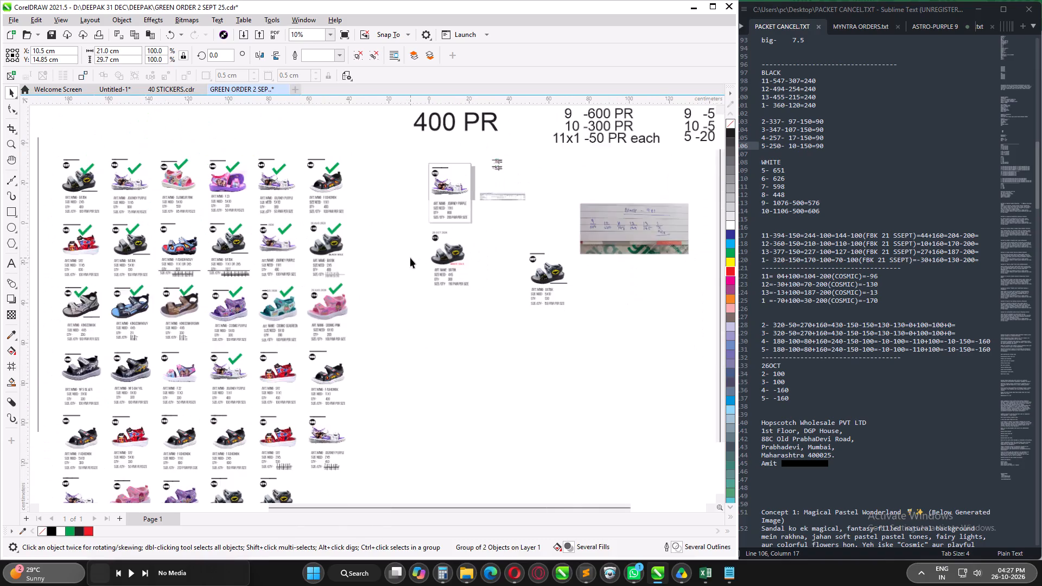
pyautogui.scroll(-3, 410, 258)
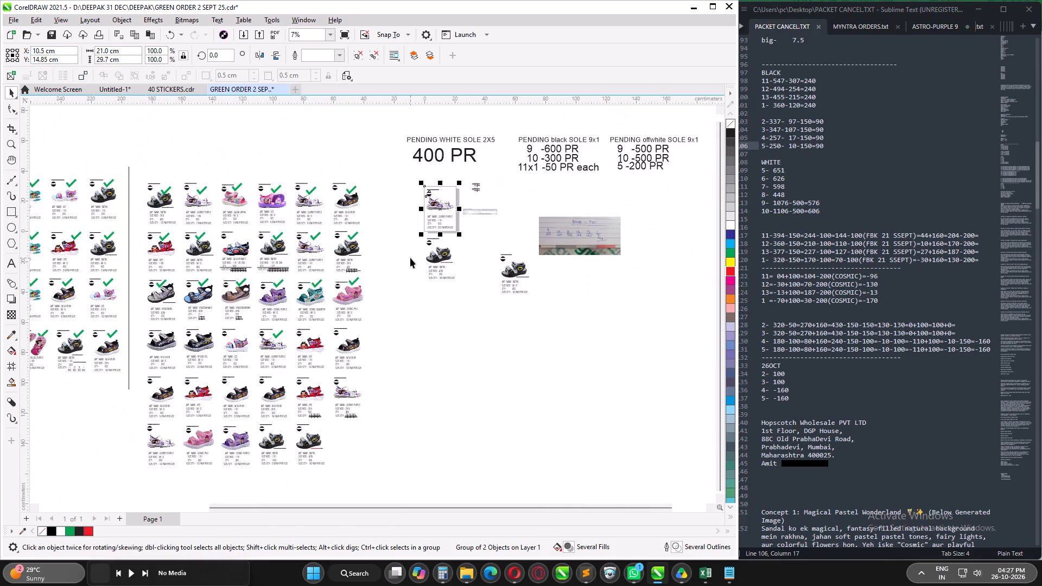
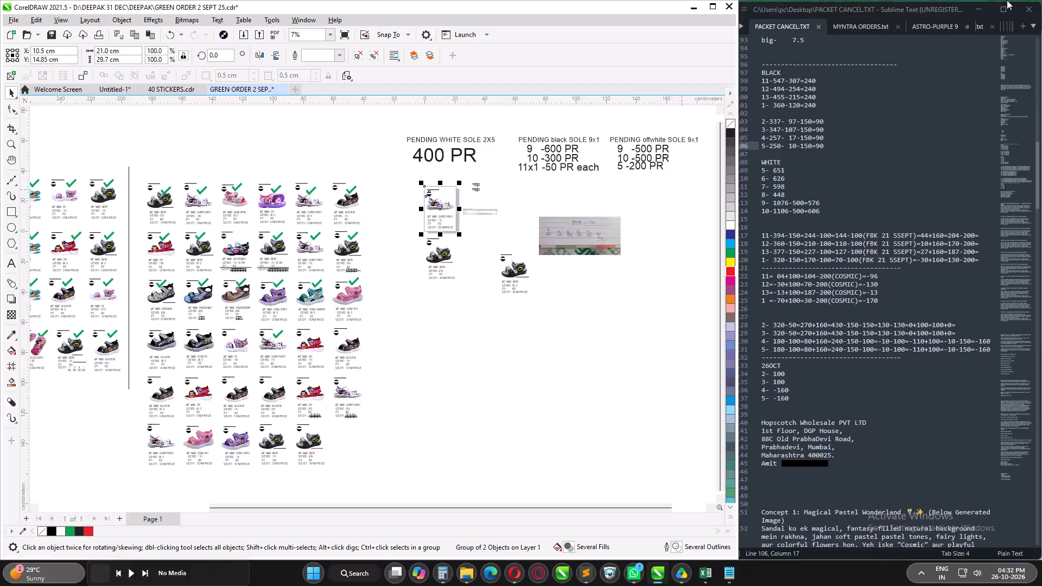
# In PACKET CANCEL.TXT in Sublime Text, append -200= to the size 11 COSMIC calculation for JOURNEY PURPLE card 172.
pyautogui.scroll(6, 433, 202)
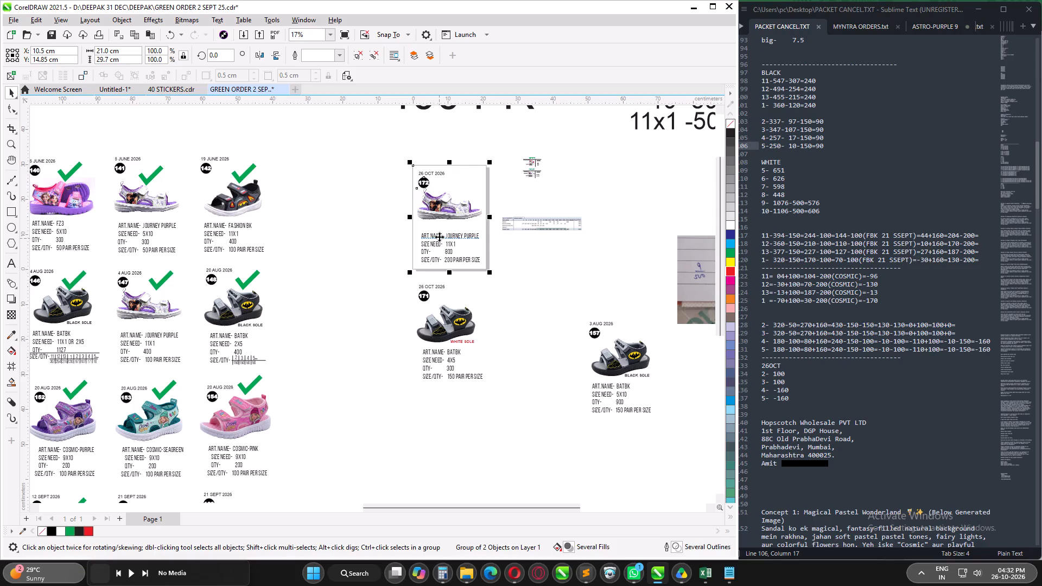
pyautogui.click(899, 275)
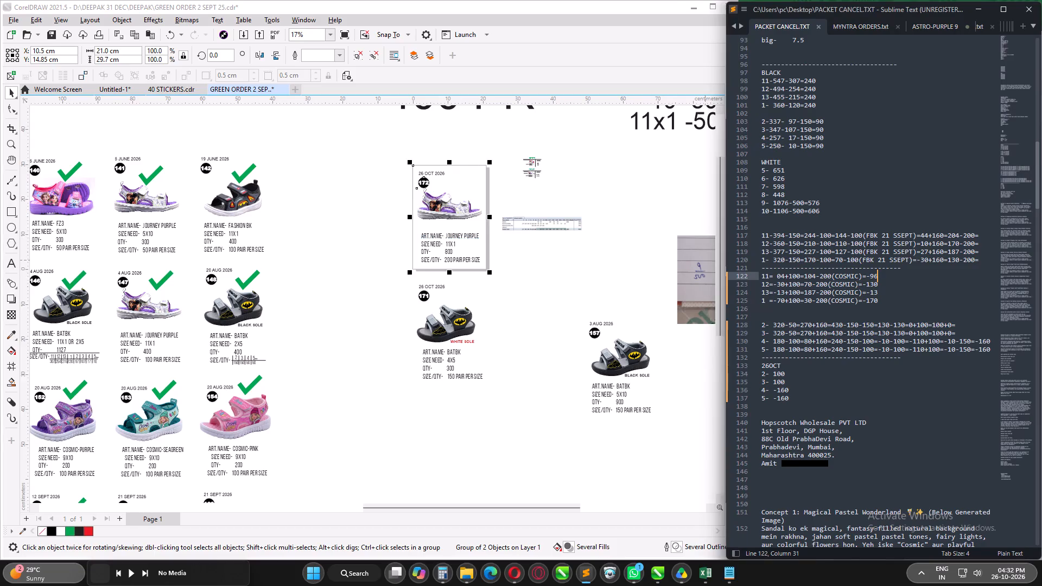
pyautogui.press('-')
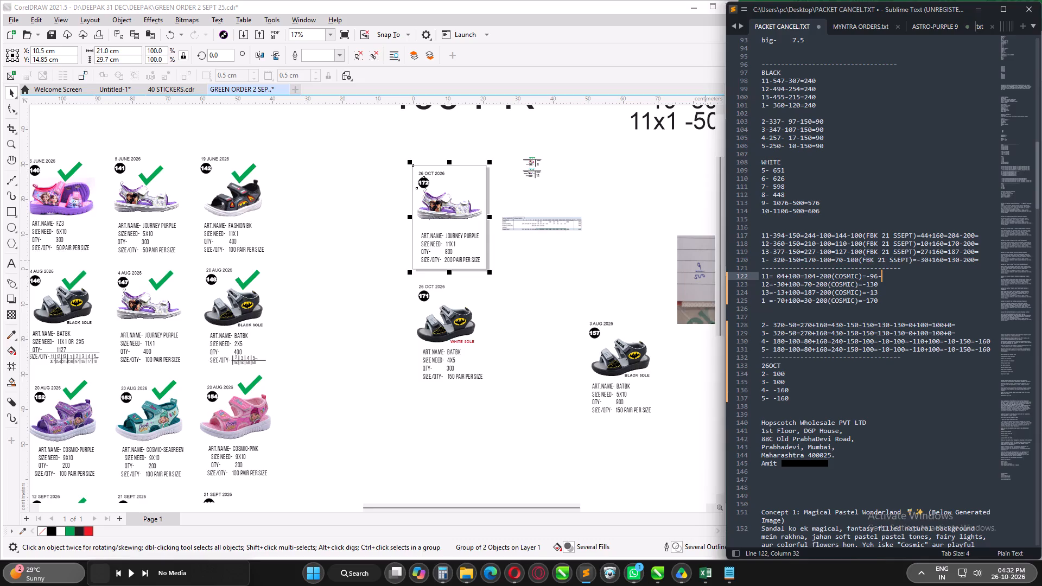
pyautogui.write('200-')
pyautogui.press('BackSpace')
pyautogui.press('=')
# Copy the -200= deduction to the ends of the size 12, 13 and 1 COSMIC lines and save the file.
pyautogui.hotkey('shift', 'Left')
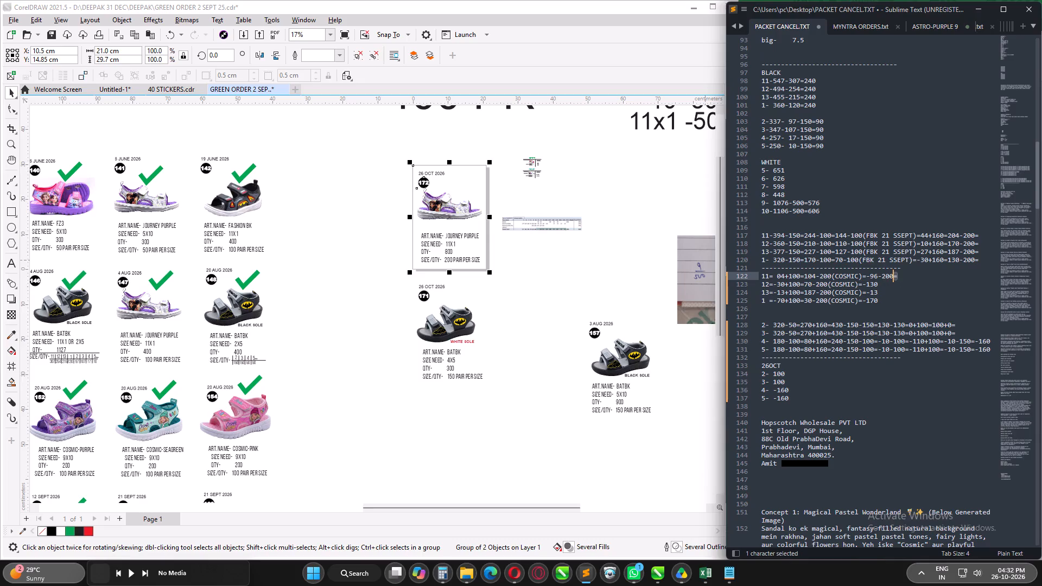
pyautogui.hotkey('shift', 'Left')
pyautogui.hotkey('shift', 'Left')
pyautogui.hotkey('shift', 'Left')
pyautogui.hotkey('shift', 'Left')
pyautogui.hotkey('ctrl', 'c')
pyautogui.press('Down')
pyautogui.hotkey('ctrl', 'v')
pyautogui.press('Down')
pyautogui.hotkey('ctrl', 'v')
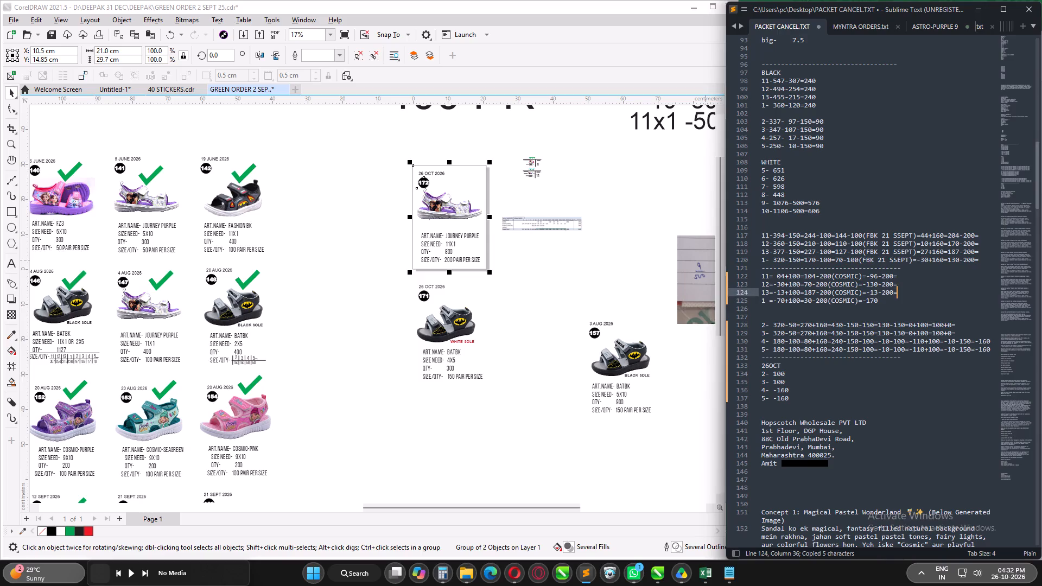
pyautogui.press('Down')
pyautogui.hotkey('ctrl', 'v')
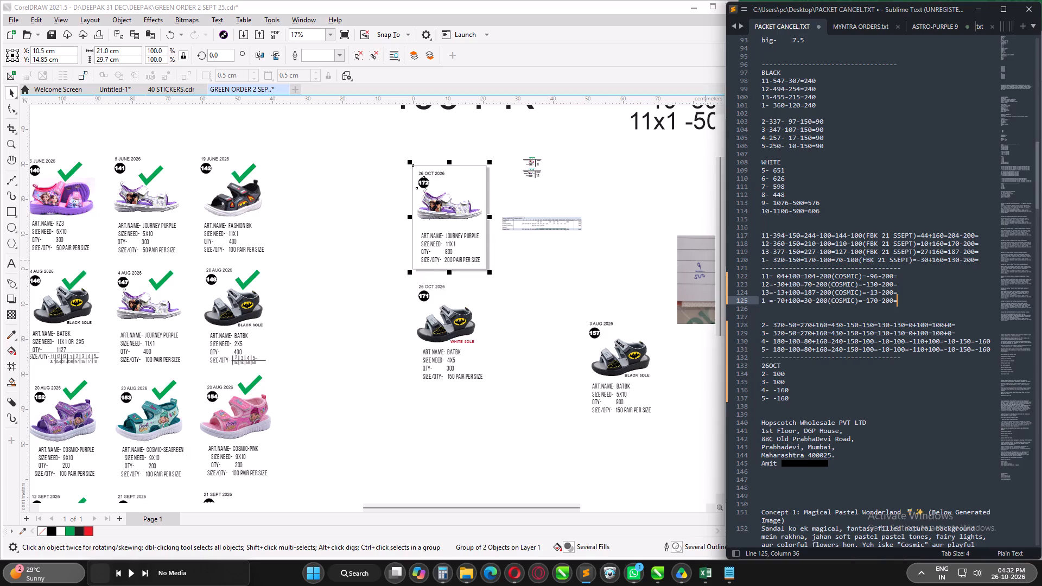
pyautogui.hotkey('ctrl', 's')
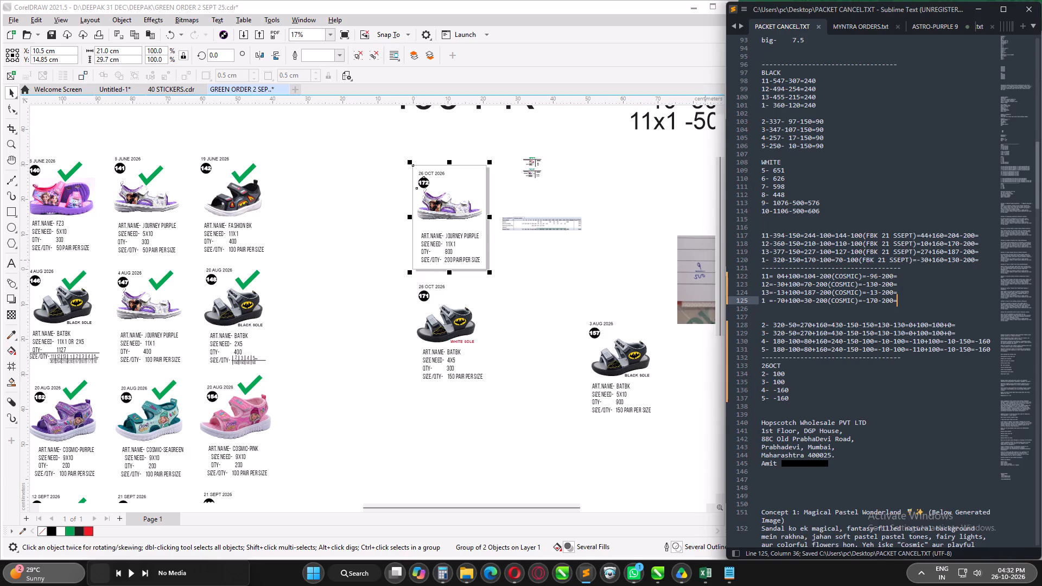